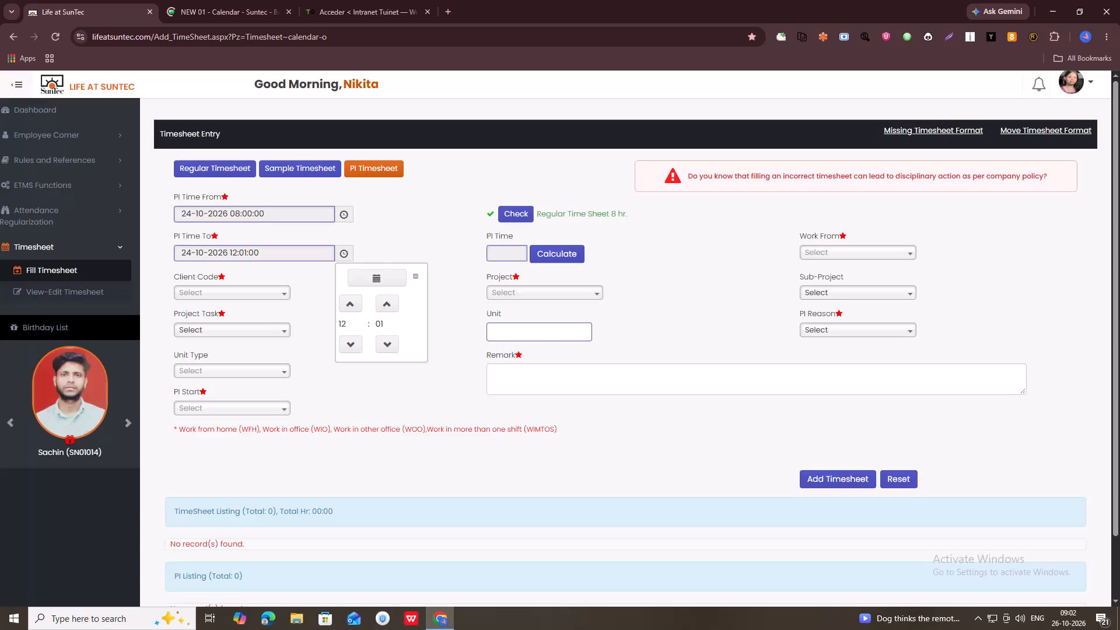
{"action": "left_click", "coordinate": [346, 297]}
{"action": "left_click", "coordinate": [549, 257]}
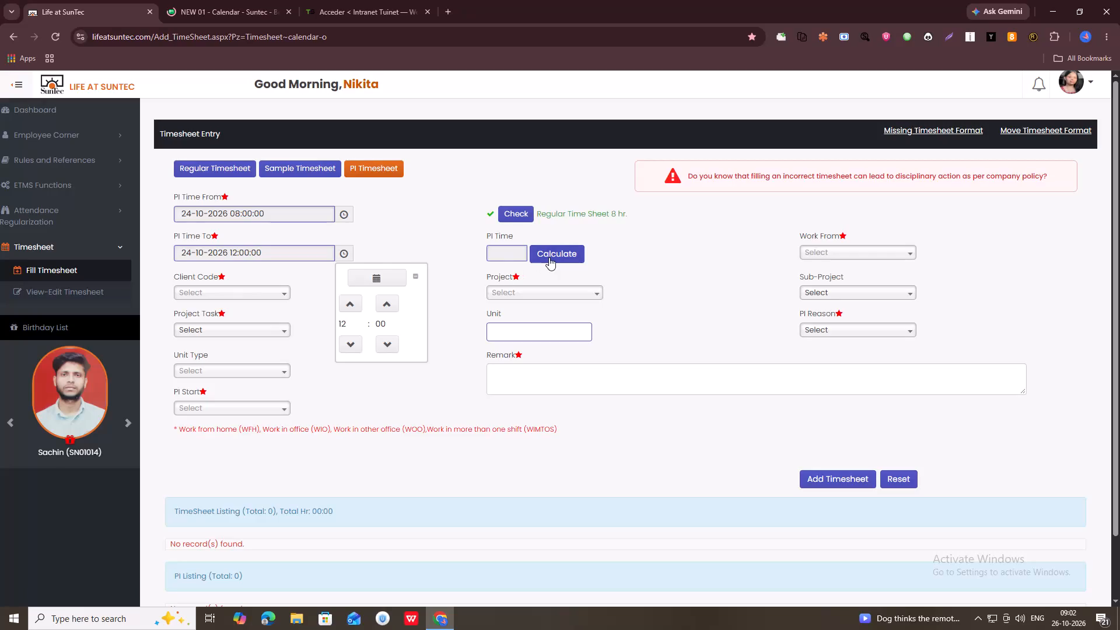
{"action": "left_click", "coordinate": [244, 296]}
{"action": "type", "text": "r24"}
{"action": "left_click", "coordinate": [192, 328]}
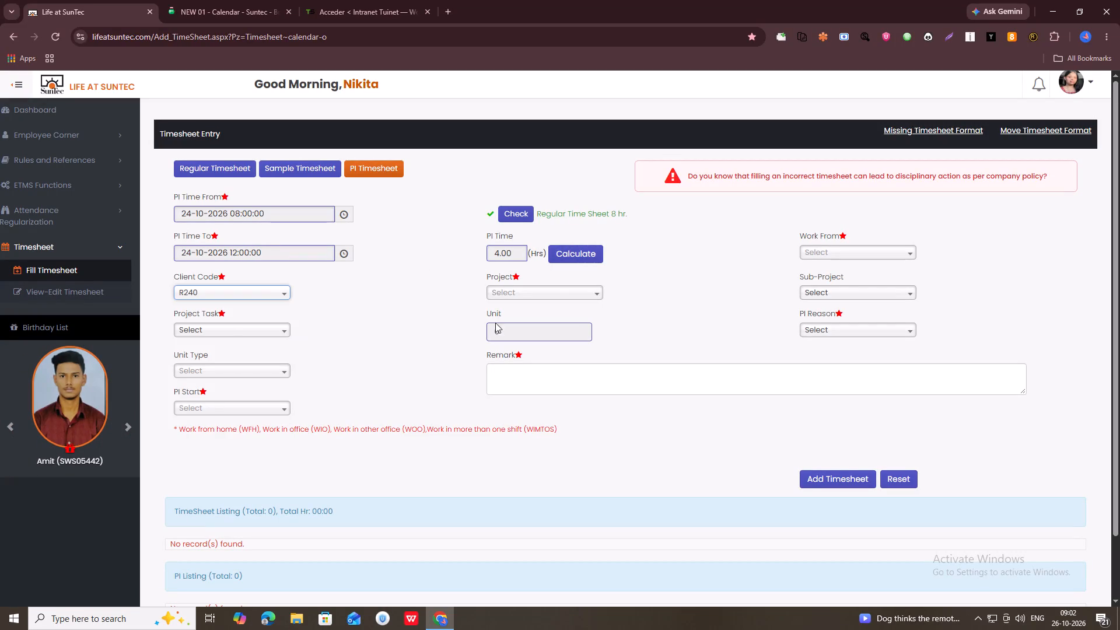
{"action": "left_click", "coordinate": [232, 334]}
{"action": "left_click", "coordinate": [352, 339]}
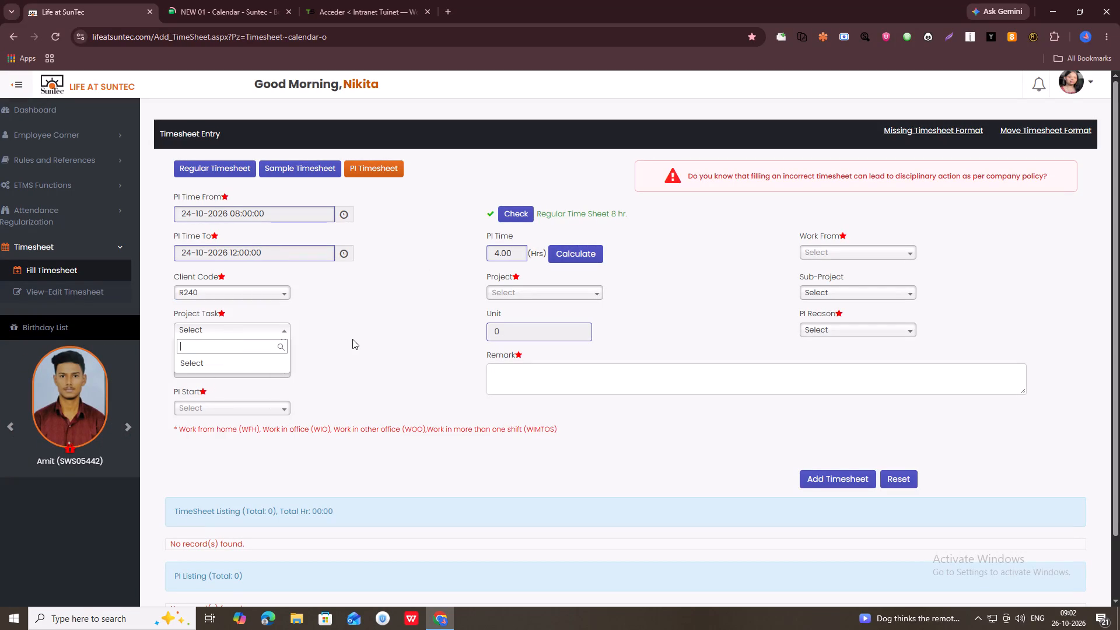
{"action": "left_click", "coordinate": [810, 249]}
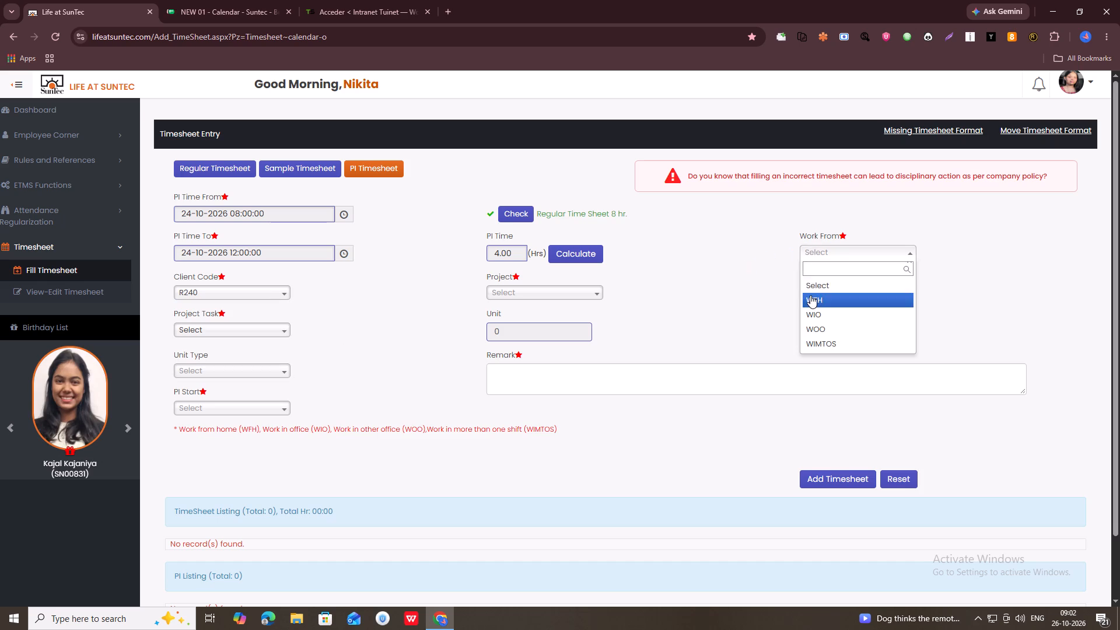
{"action": "left_click", "coordinate": [810, 295]}
{"action": "left_click", "coordinate": [578, 294]}
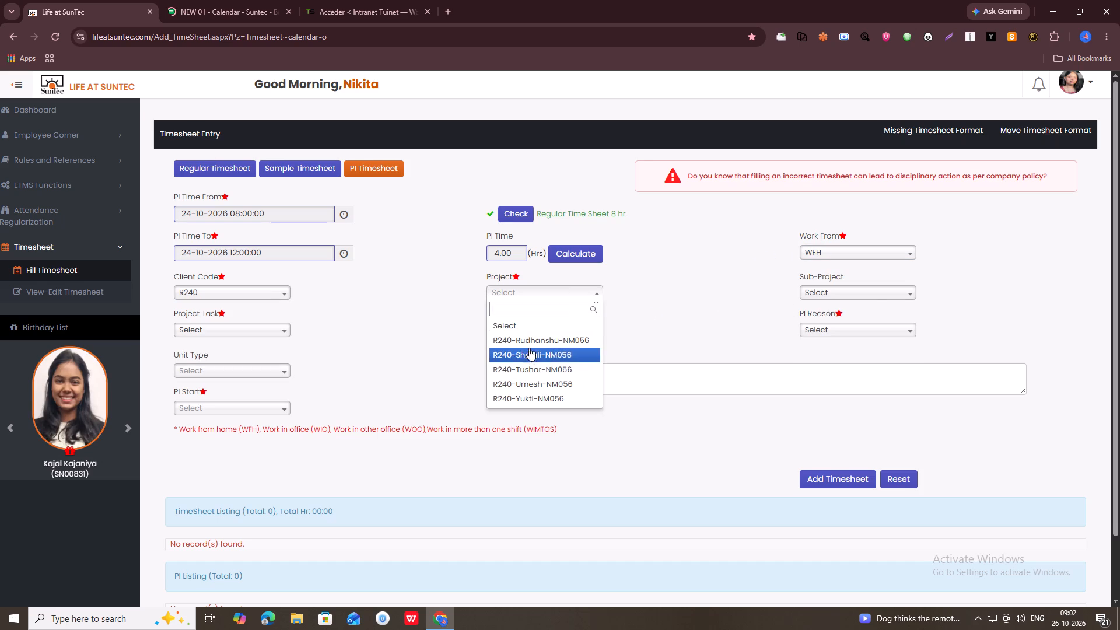
{"action": "left_click", "coordinate": [531, 339]}
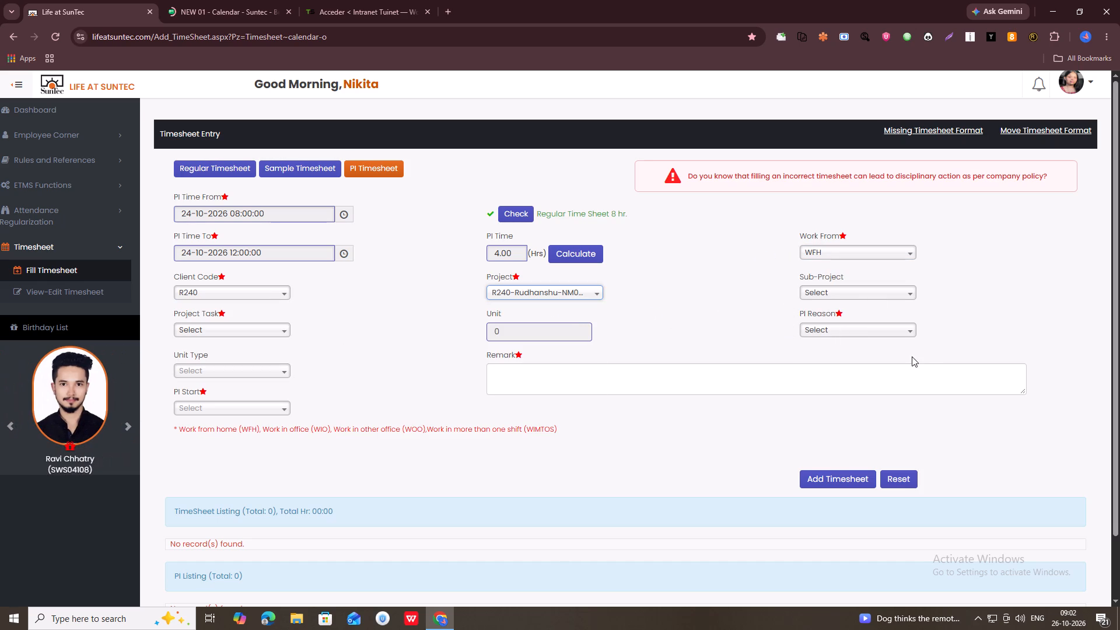
Set the PI reason to Lack Of Resource, the project task to Manual Detection, and PI Start to After Shift, and recalculate the PI time.
{"action": "left_click", "coordinate": [859, 332]}
{"action": "left_click", "coordinate": [828, 374]}
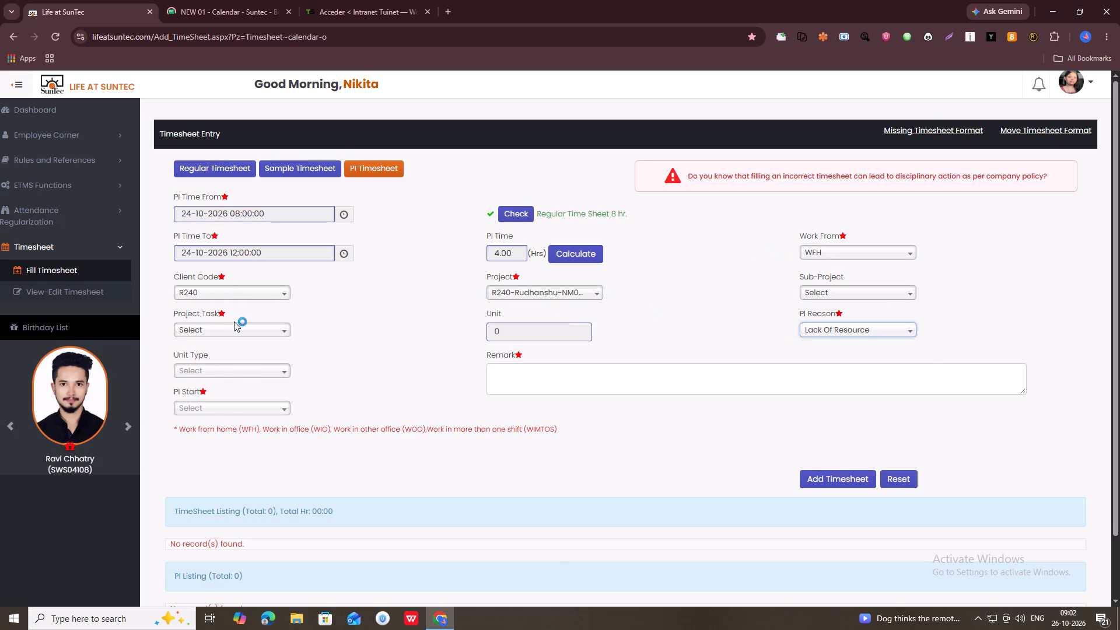
{"action": "left_click", "coordinate": [235, 326]}
{"action": "left_click", "coordinate": [216, 408]}
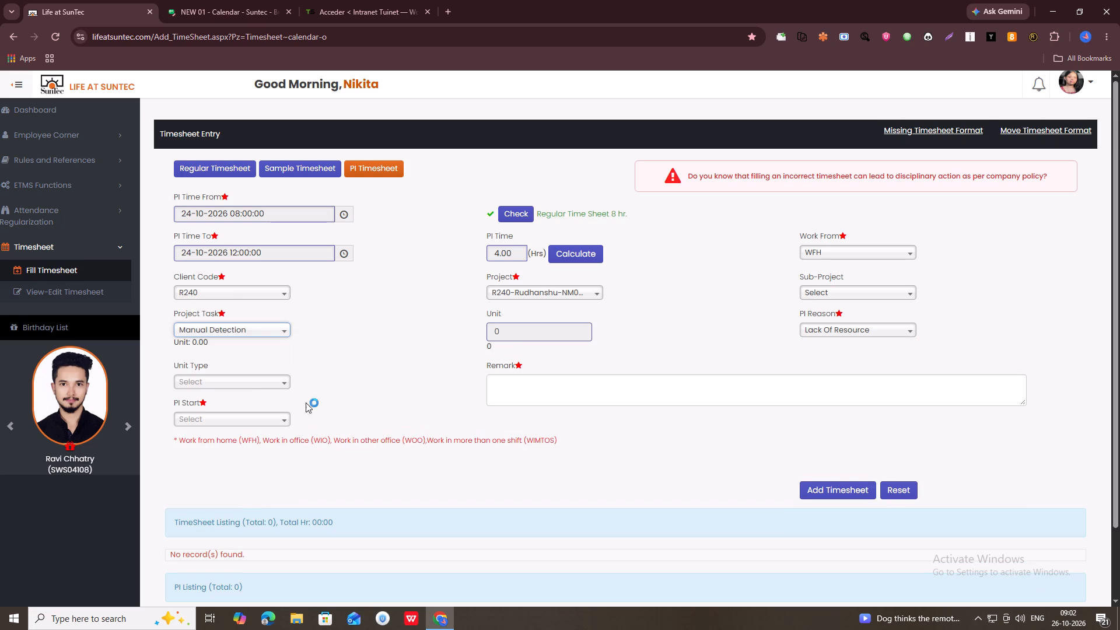
{"action": "left_click", "coordinate": [230, 423]}
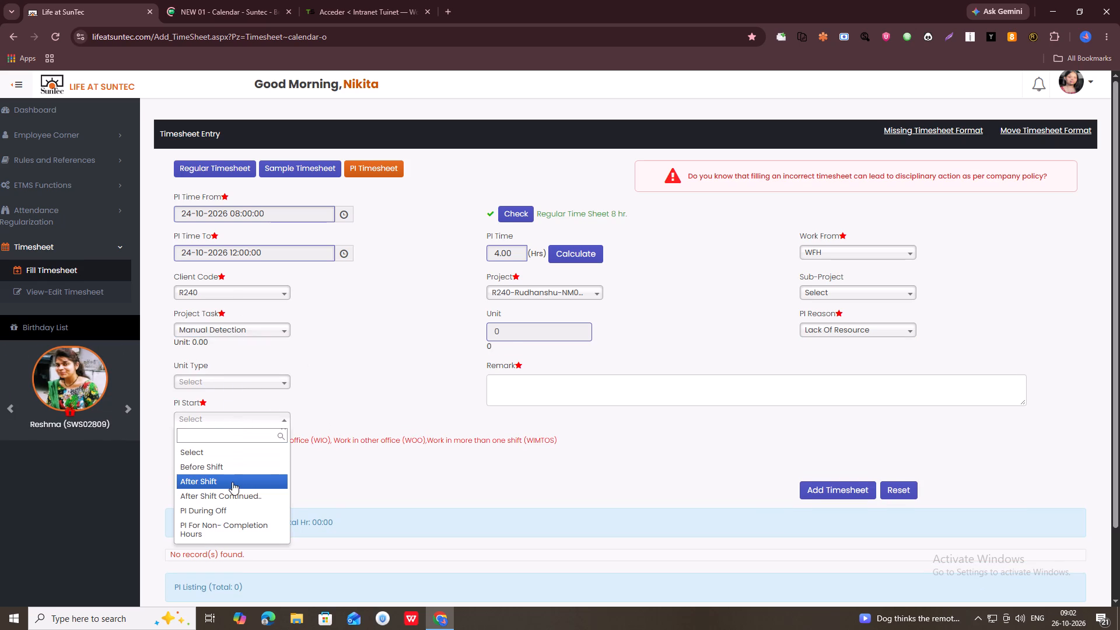
{"action": "left_click", "coordinate": [232, 482]}
{"action": "left_click", "coordinate": [577, 254]}
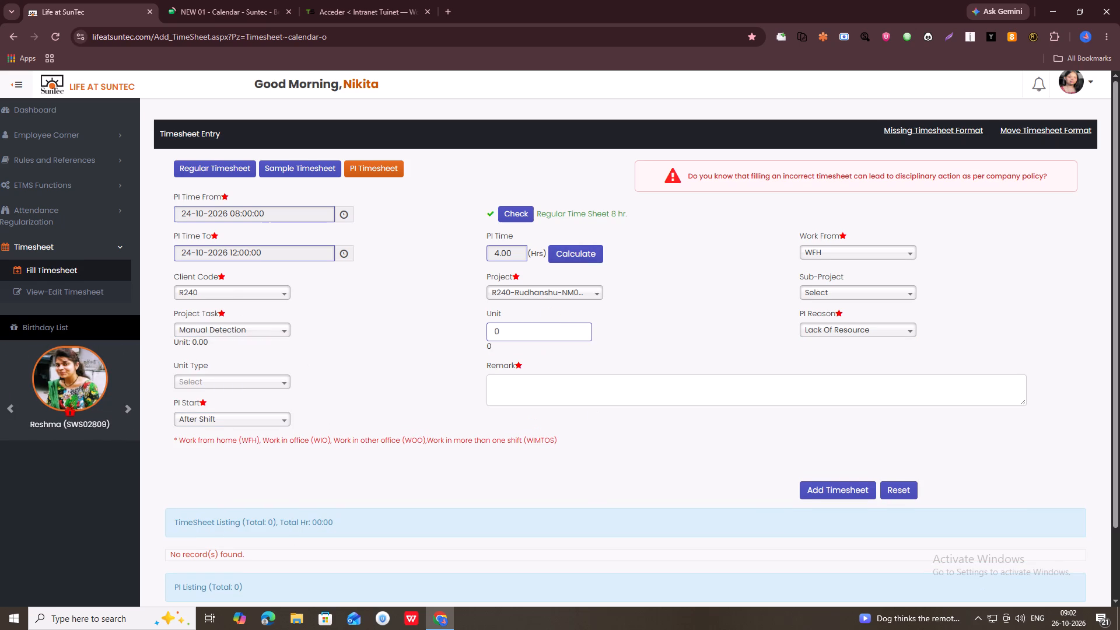
Enter 338 units and the remark "Detection.", and add the PI timesheet entry.
{"action": "left_click", "coordinate": [523, 335]}
{"action": "key", "text": "BackSpace"}
{"action": "type", "text": "338"}
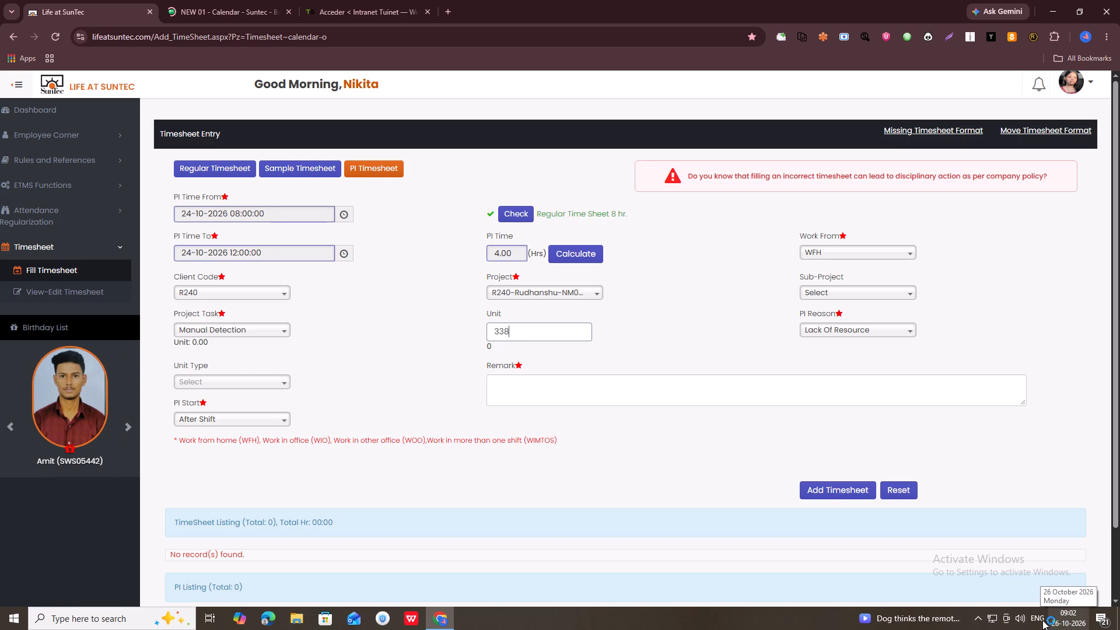
{"action": "left_click", "coordinate": [825, 487]}
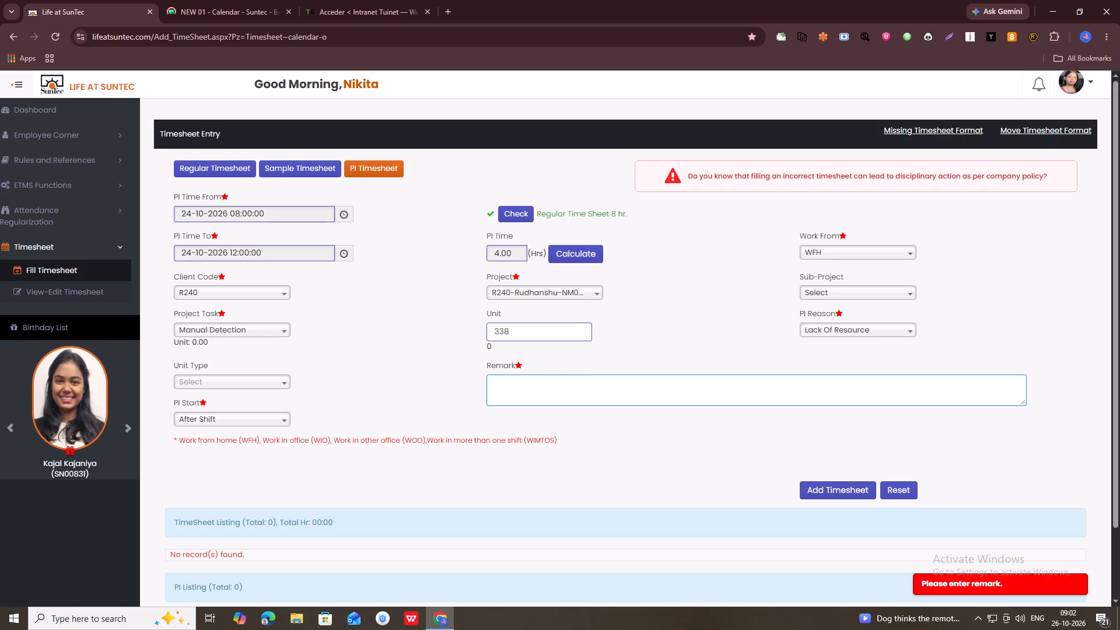
{"action": "type", "text": "Detection"}
{"action": "key", "text": "period"}
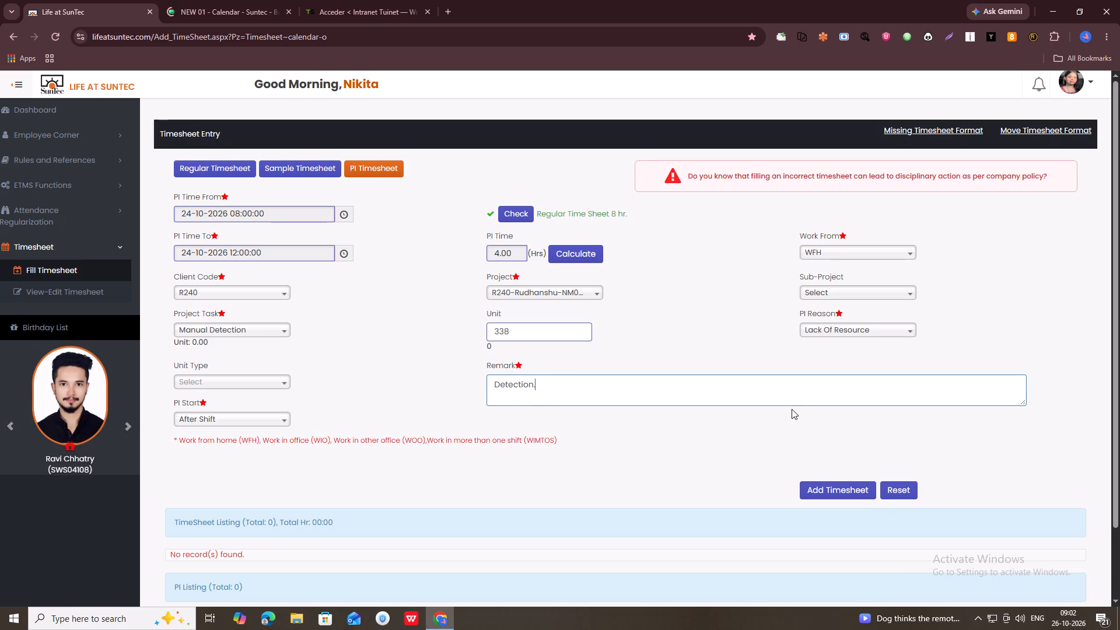
{"action": "left_click", "coordinate": [837, 496]}
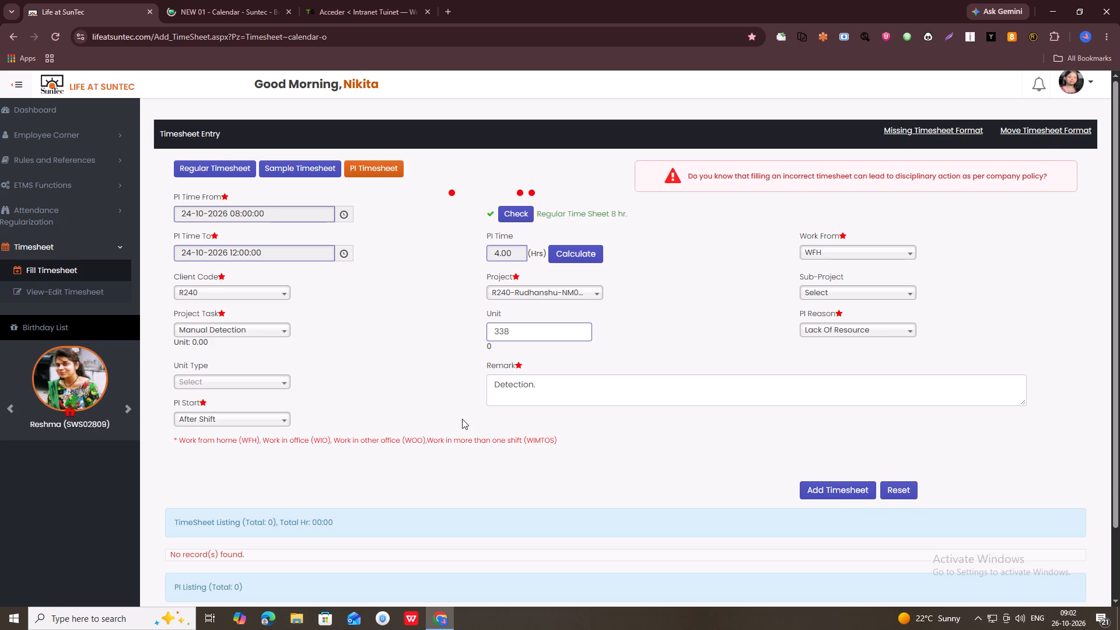
Check the PI listing, return to the dashboard, and log out of the portal.
{"action": "scroll", "coordinate": [457, 416], "scroll_direction": "down", "scroll_amount": 8}
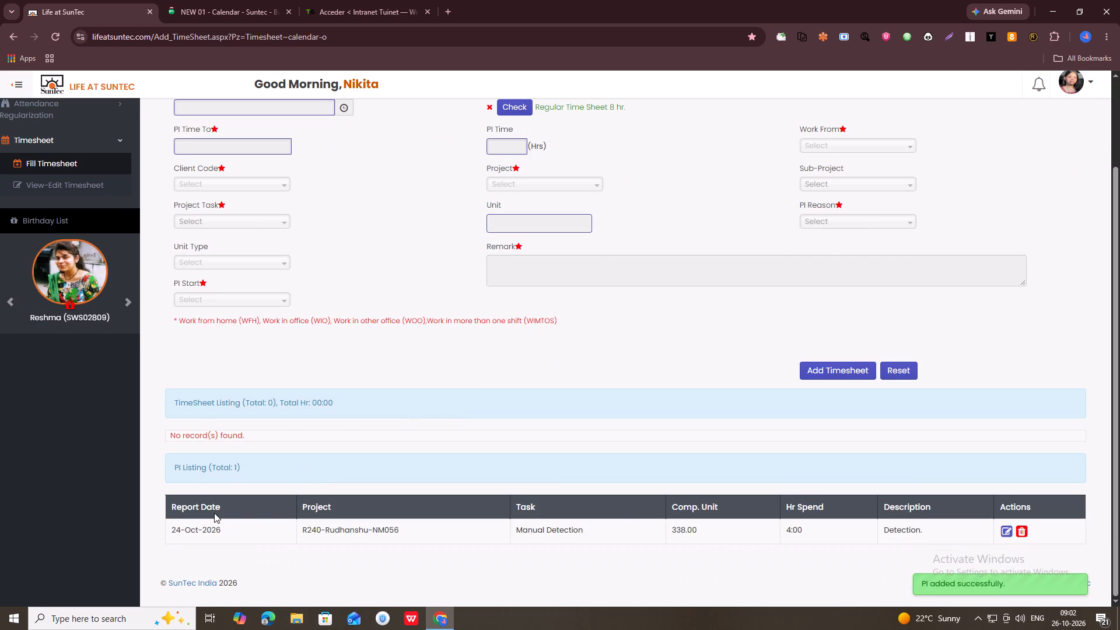
{"action": "scroll", "coordinate": [176, 473], "scroll_direction": "up", "scroll_amount": 8}
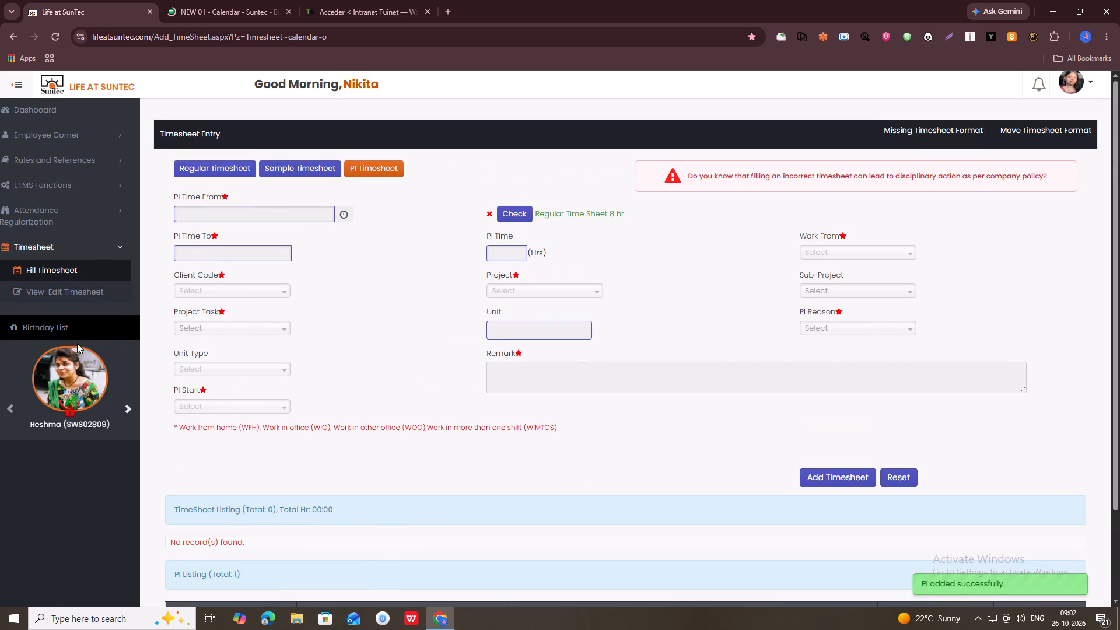
{"action": "left_click", "coordinate": [33, 116]}
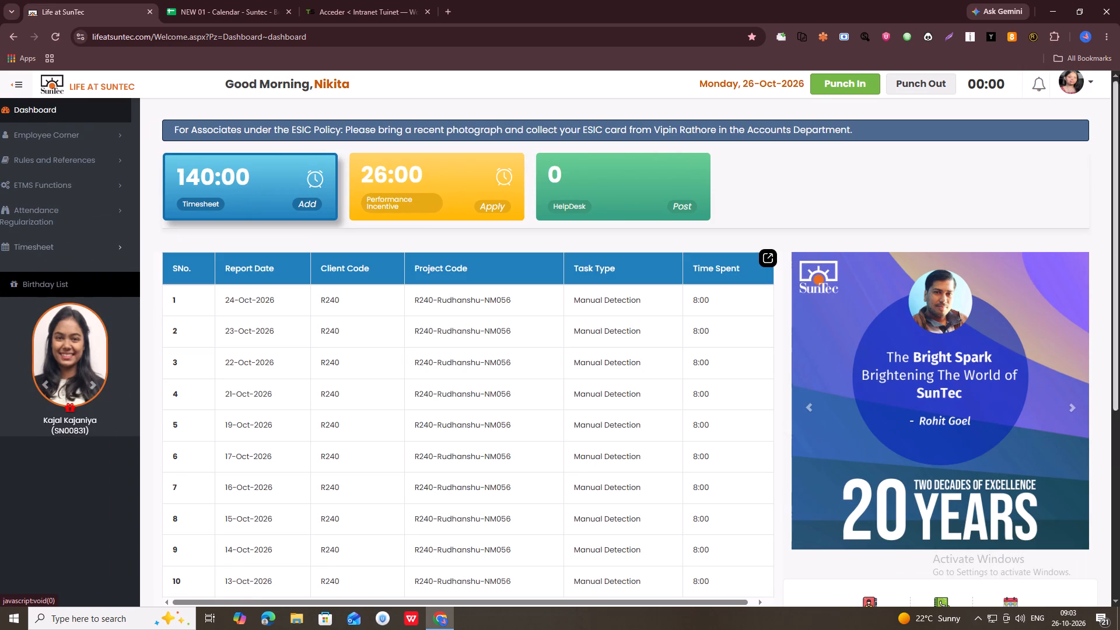
{"action": "left_click", "coordinate": [1067, 87]}
{"action": "left_click", "coordinate": [1024, 156]}
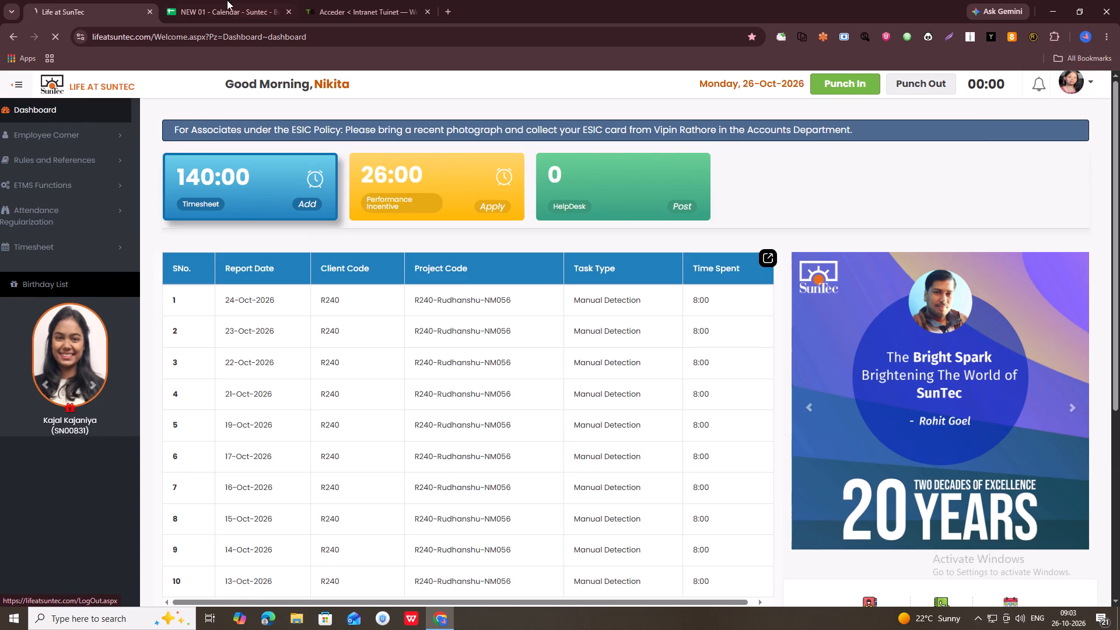
Look up the Red Points site address with the text "red".
{"action": "left_click", "coordinate": [174, 40]}
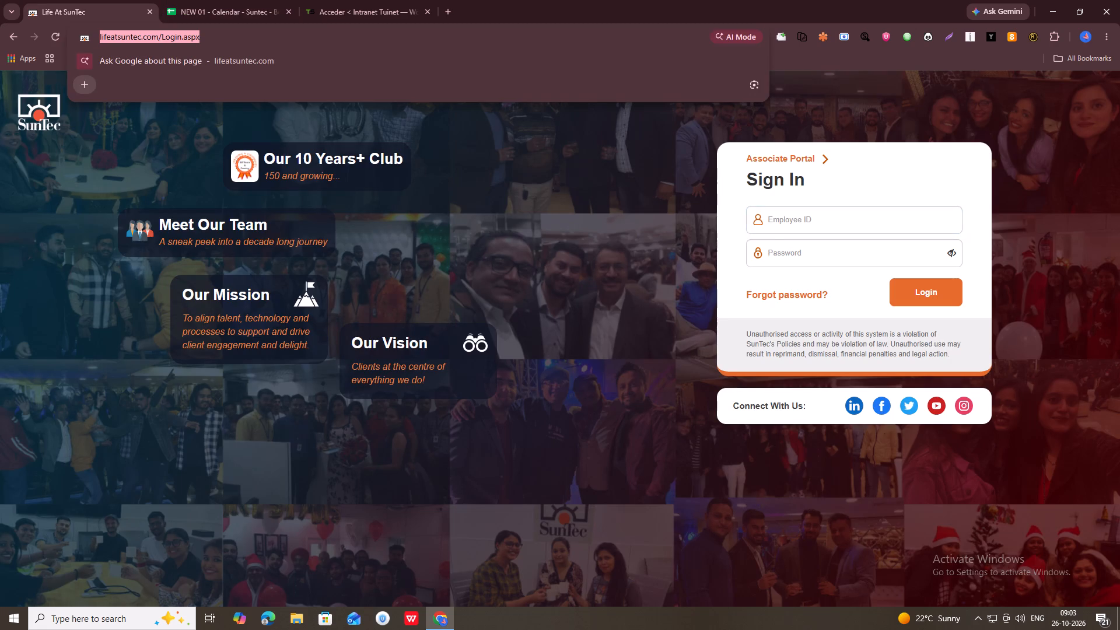
{"action": "type", "text": "red"}
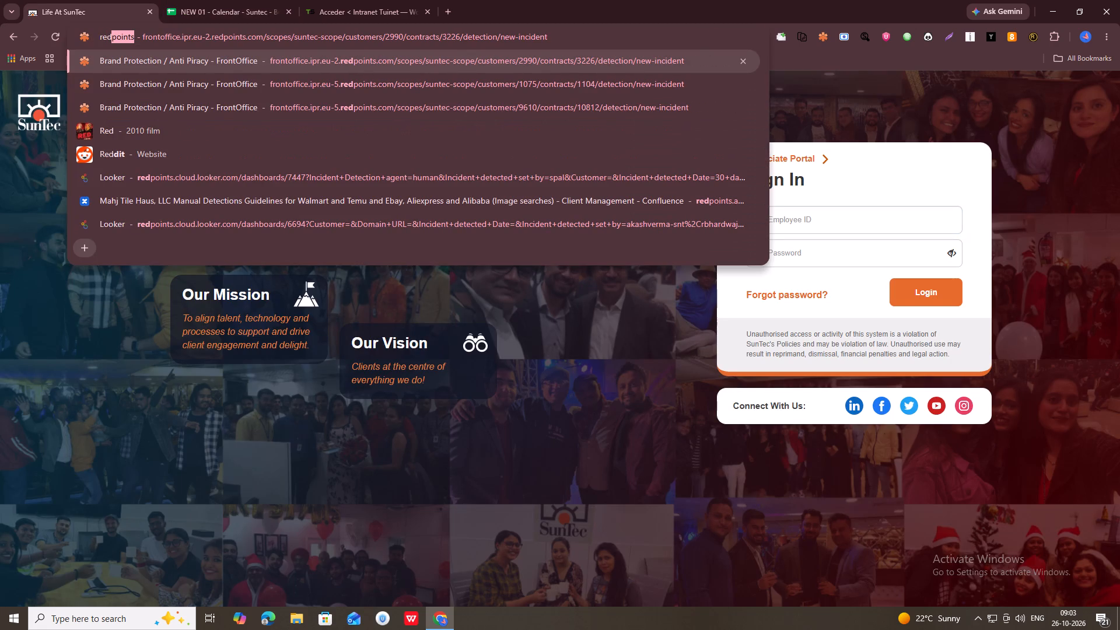
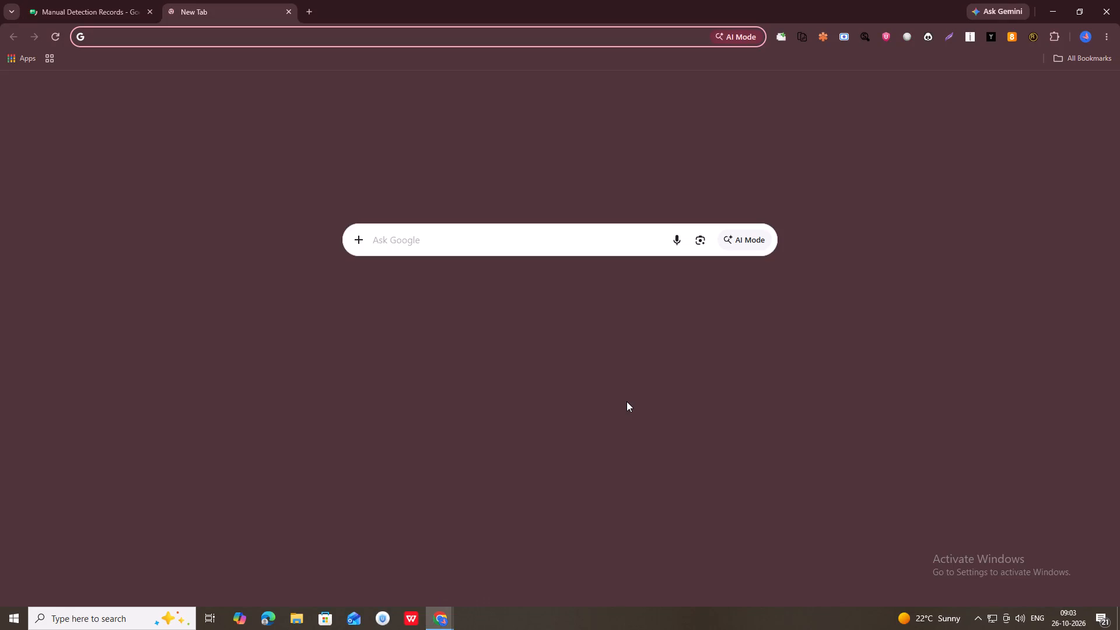
Open the individual team member's Google Sheets spreadsheet using the address lookup "niki".
{"action": "type", "text": "niki"}
{"action": "key", "text": "Return"}
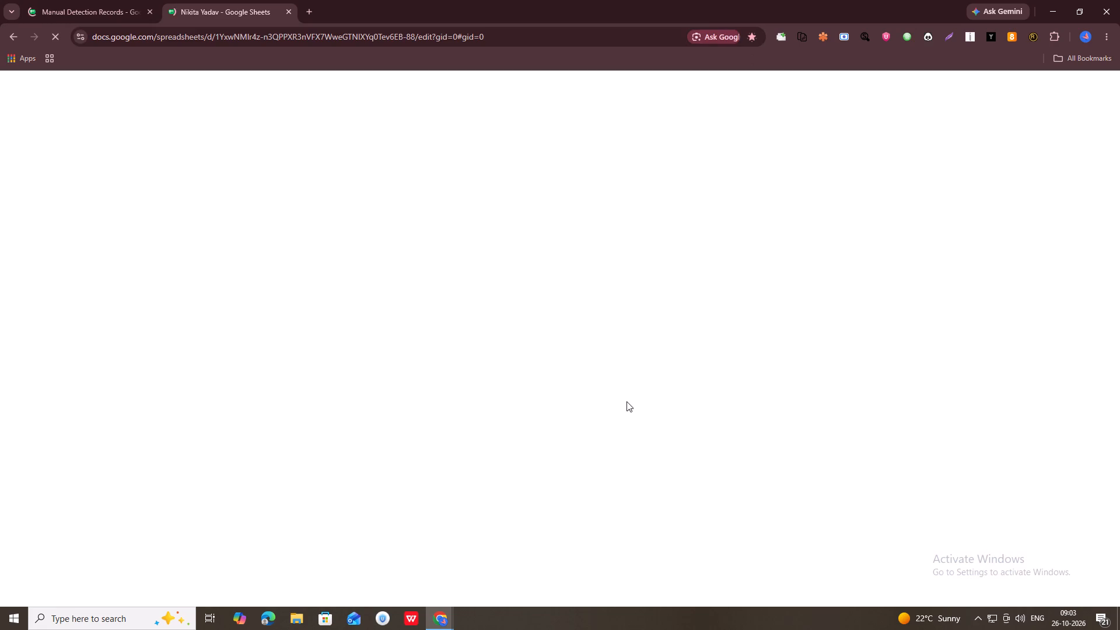
Look up "md" in a new tab and open the MD Daily Productivity spreadsheet.
{"action": "key", "text": "ctrl+t"}
{"action": "key", "text": "ctrl+t"}
{"action": "type", "text": "md"}
{"action": "key", "text": "Down"}
{"action": "key", "text": "Return"}
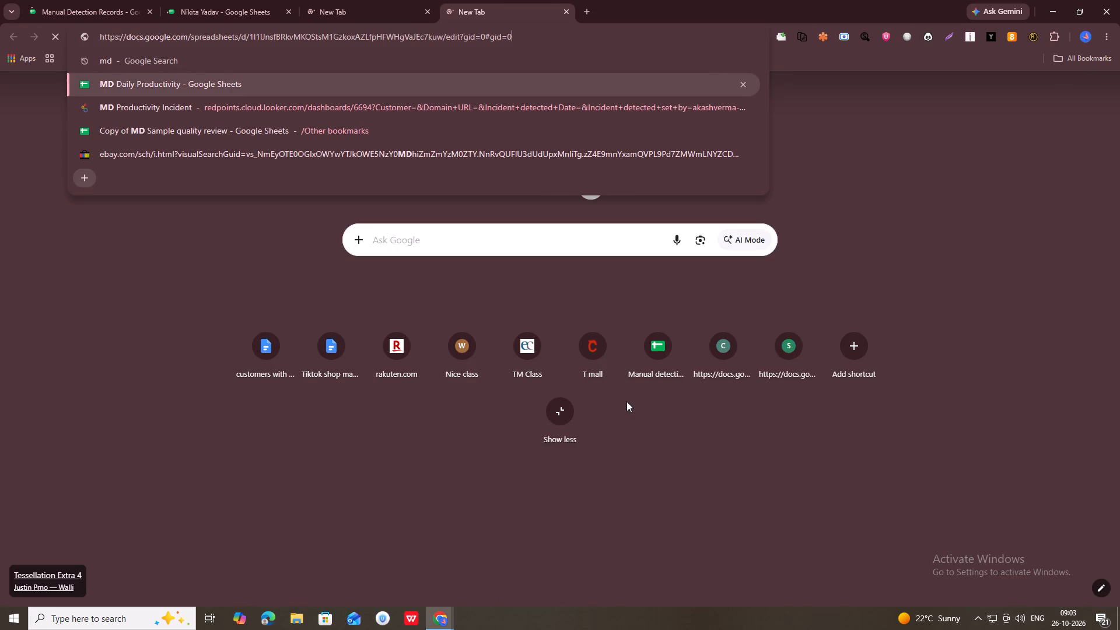
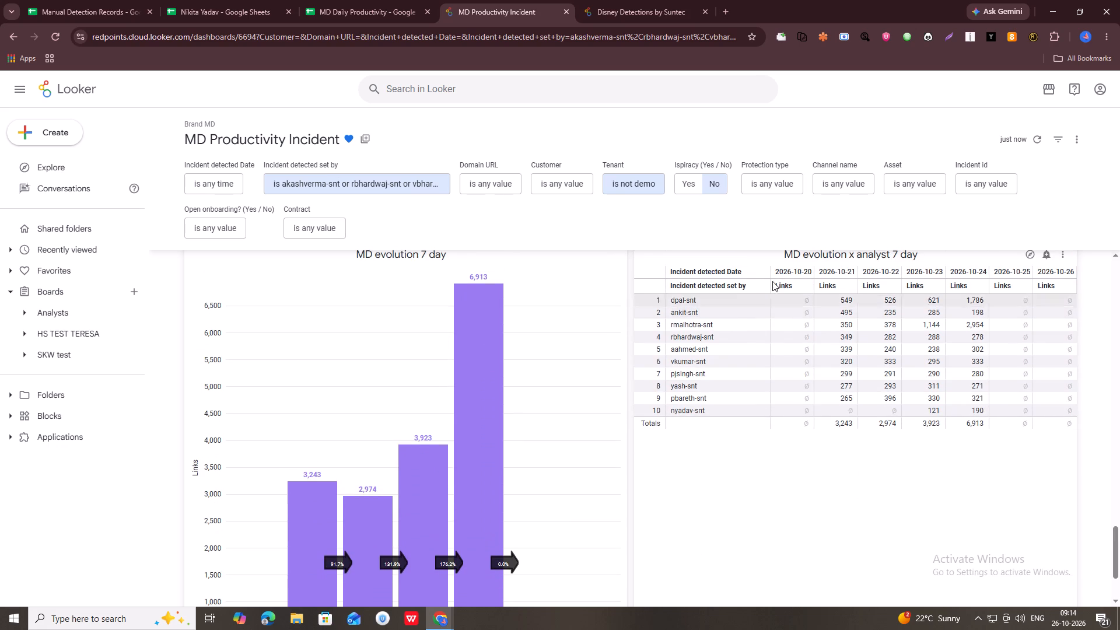
Sort the MD evolution x analyst 7 day table by newest date first and by descending 2026-10-24 links.
{"action": "left_click", "coordinate": [766, 272]}
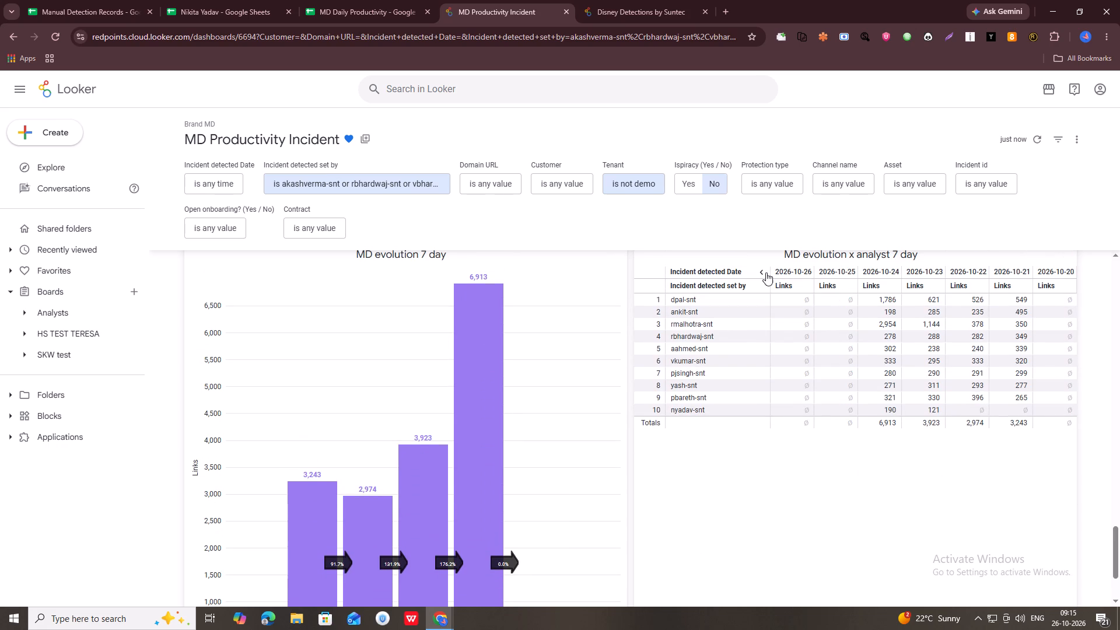
{"action": "left_click", "coordinate": [893, 289]}
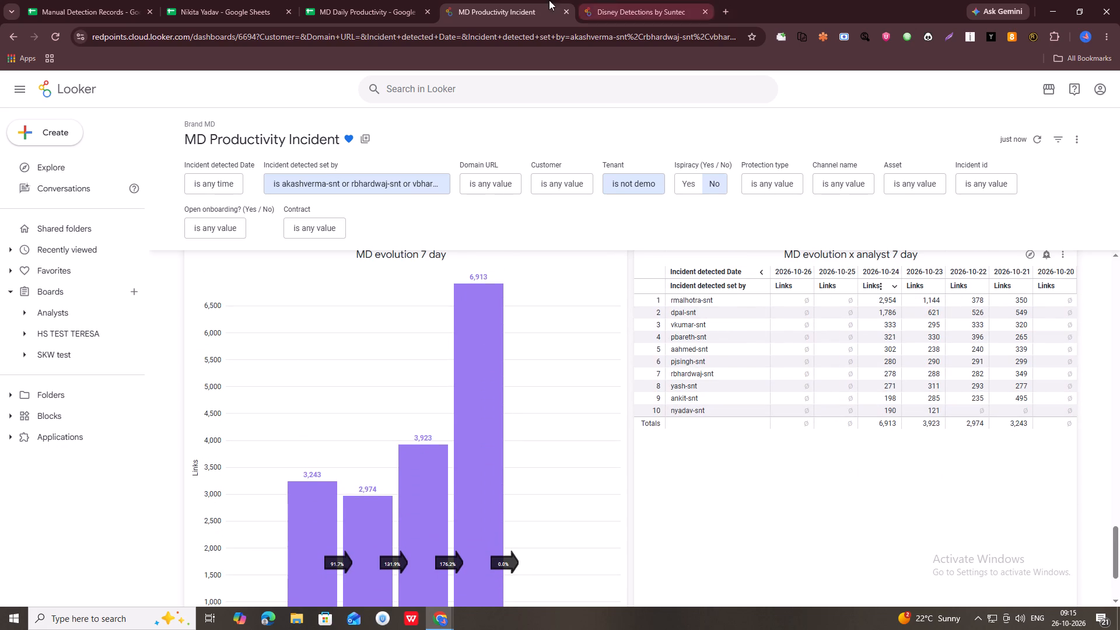
Calculate 150+190 in a temporary new browser tab, closing the tab when done.
{"action": "left_click", "coordinate": [719, 10]}
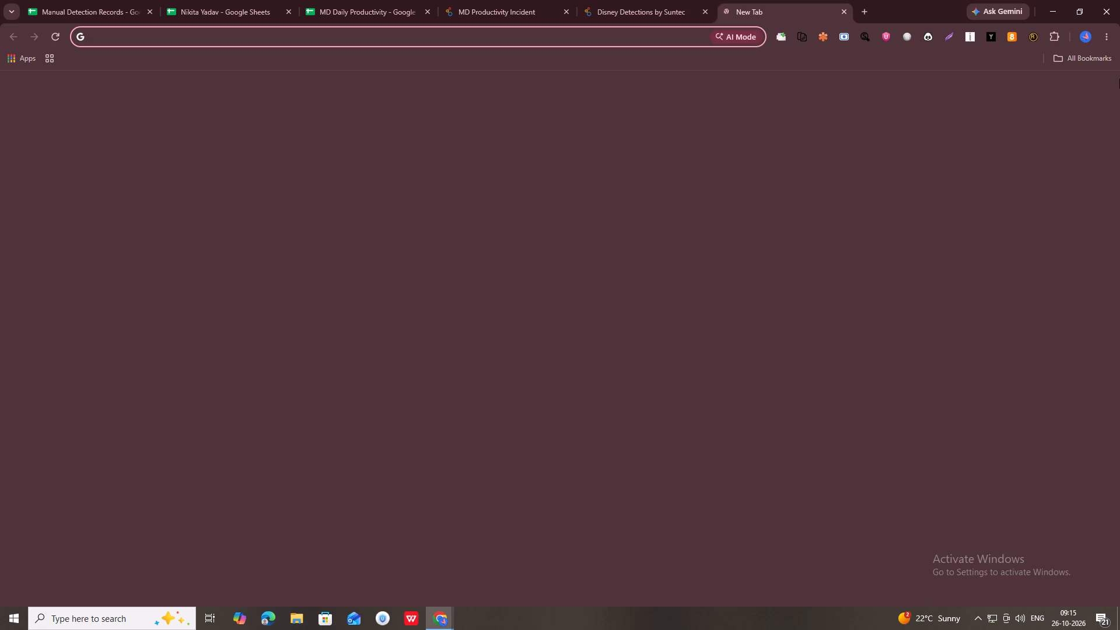
{"action": "type", "text": "150+1+9"}
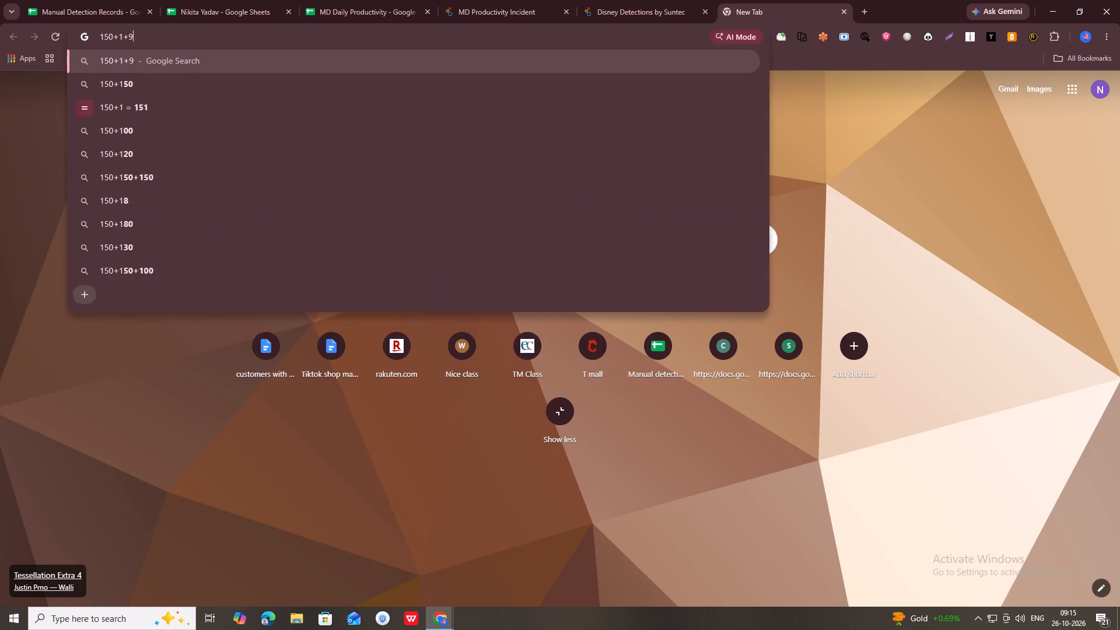
{"action": "key", "text": "0"}
{"action": "key", "text": "BackSpace"}
{"action": "key", "text": "BackSpace"}
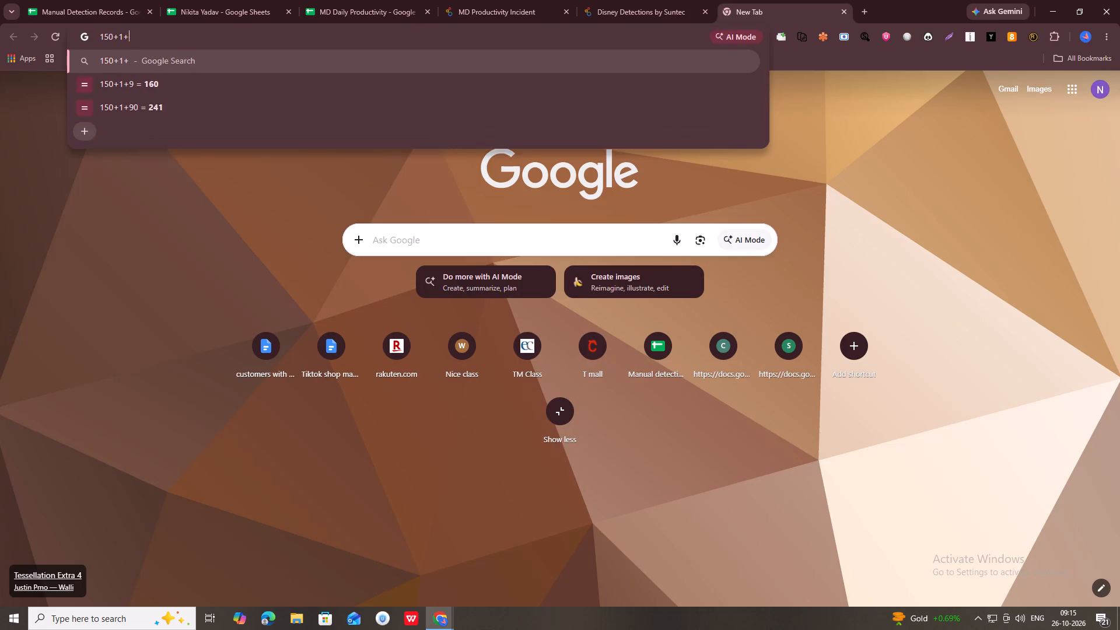
{"action": "key", "text": "BackSpace"}
{"action": "type", "text": "90"}
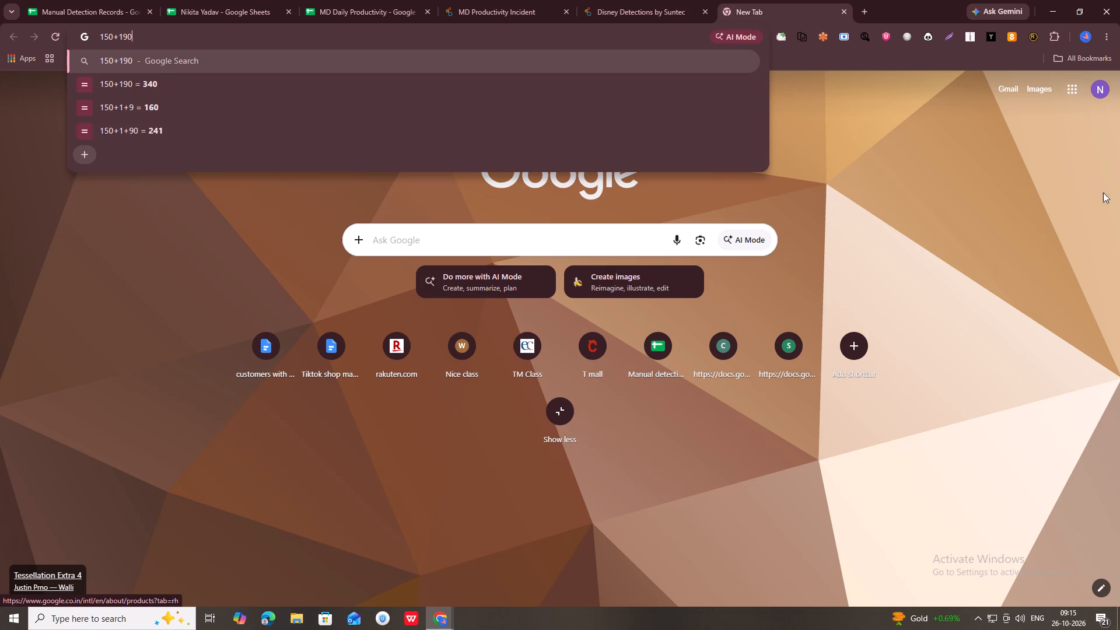
{"action": "left_click", "coordinate": [845, 10]}
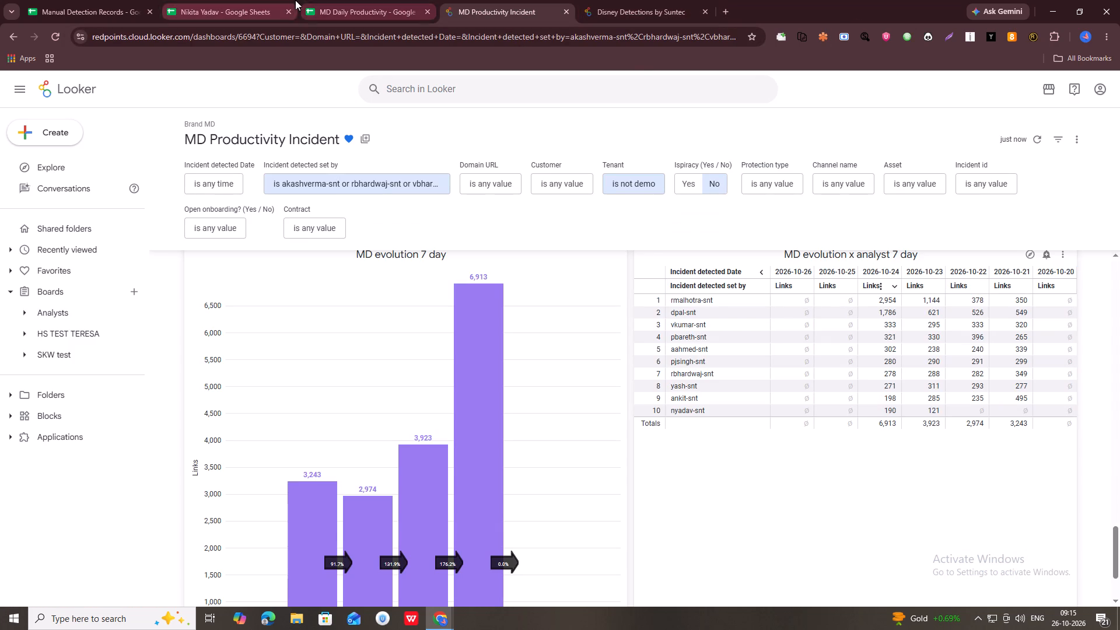
Copy the ten analysts' 2026-10-24 link counts into the Achieved column of MD Daily Productivity, starting at E5.
{"action": "left_click_drag", "start_coordinate": [866, 299], "coordinate": [865, 347]}
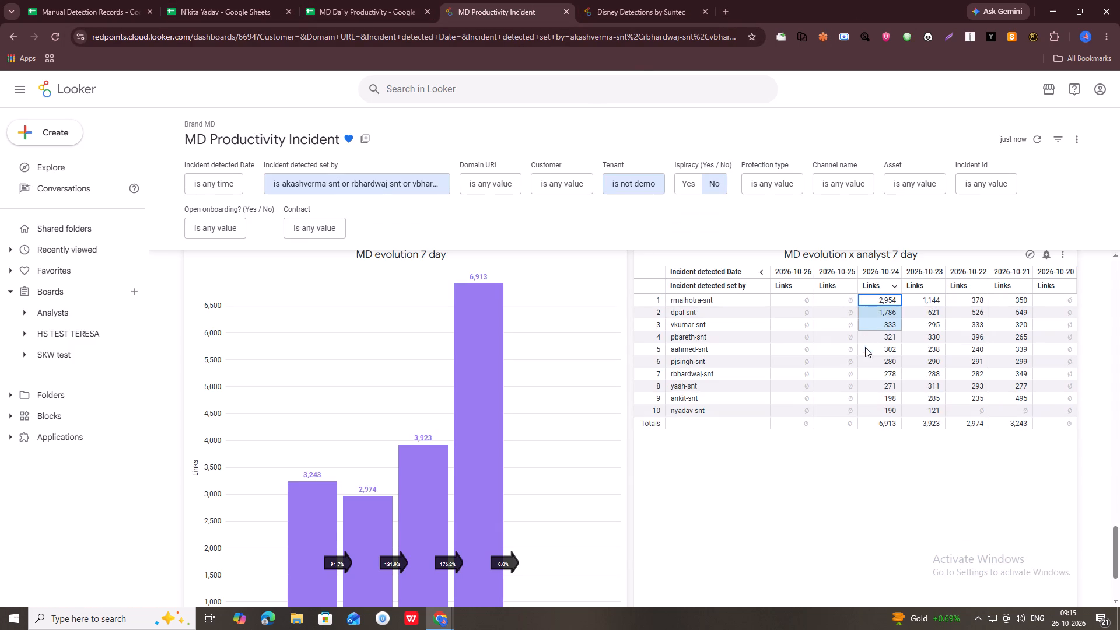
{"action": "left_click_drag", "start_coordinate": [865, 347], "coordinate": [863, 409]}
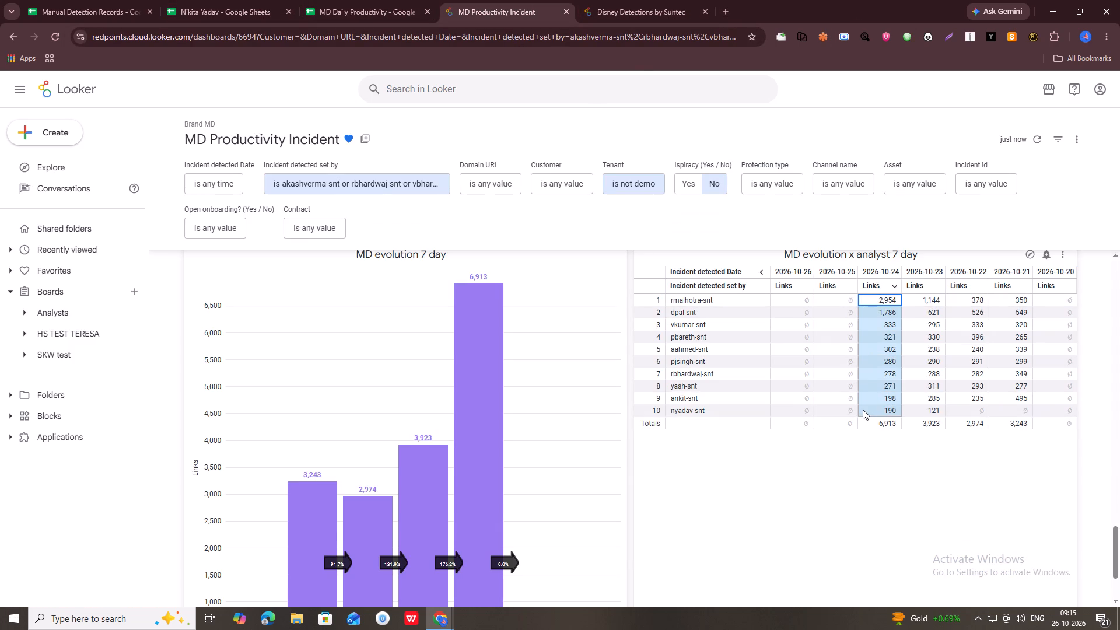
{"action": "key", "text": "ctrl+c"}
{"action": "left_click", "coordinate": [322, 0]}
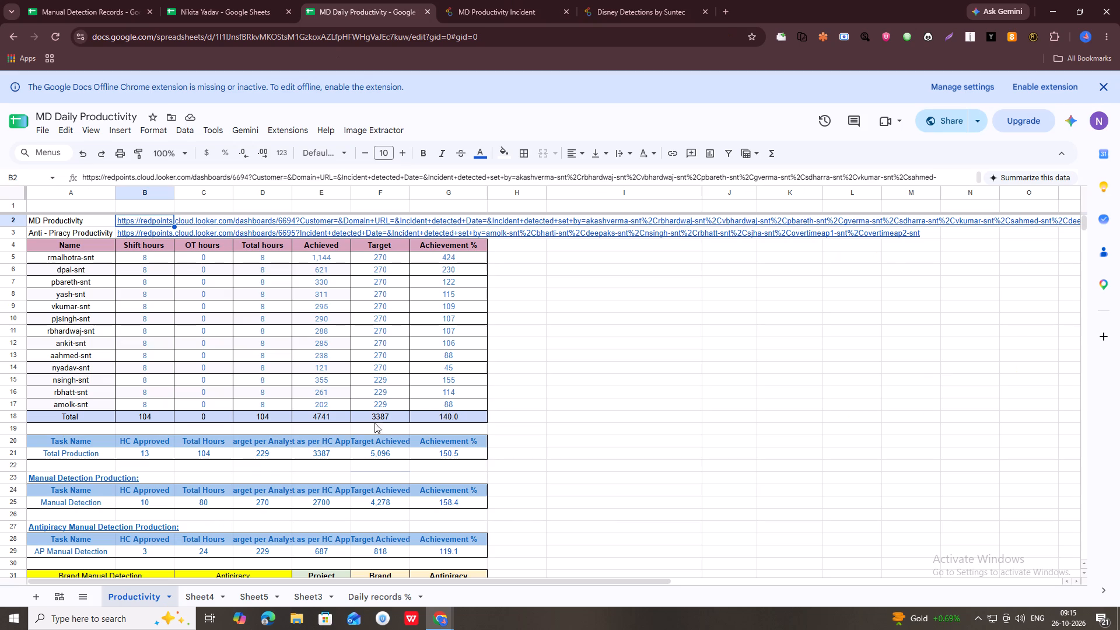
{"action": "left_click", "coordinate": [332, 257]}
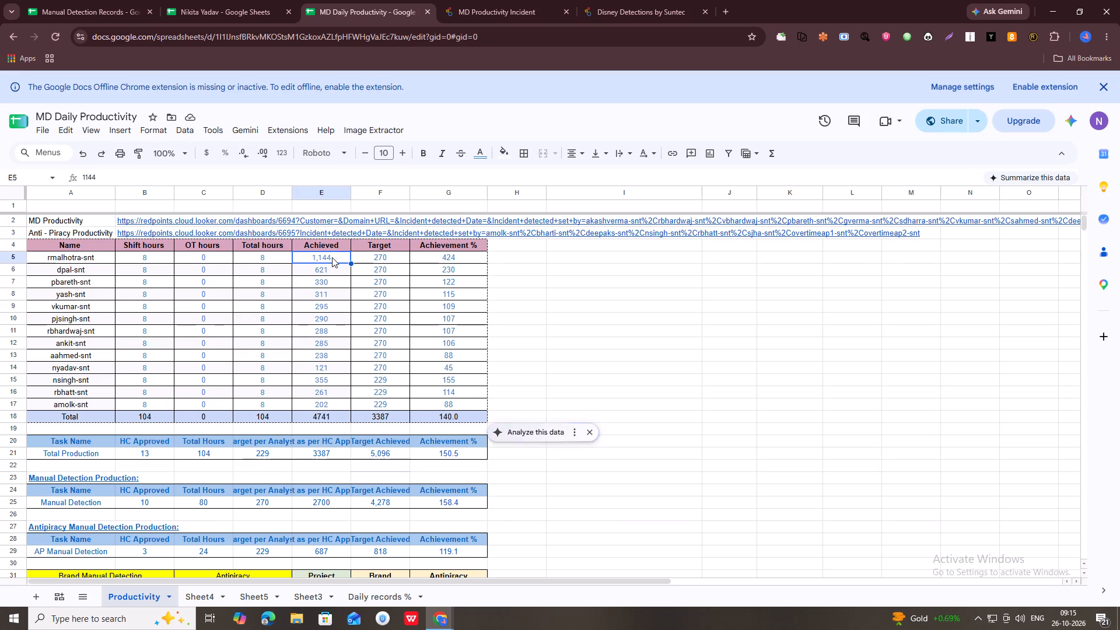
{"action": "key", "text": "ctrl+v"}
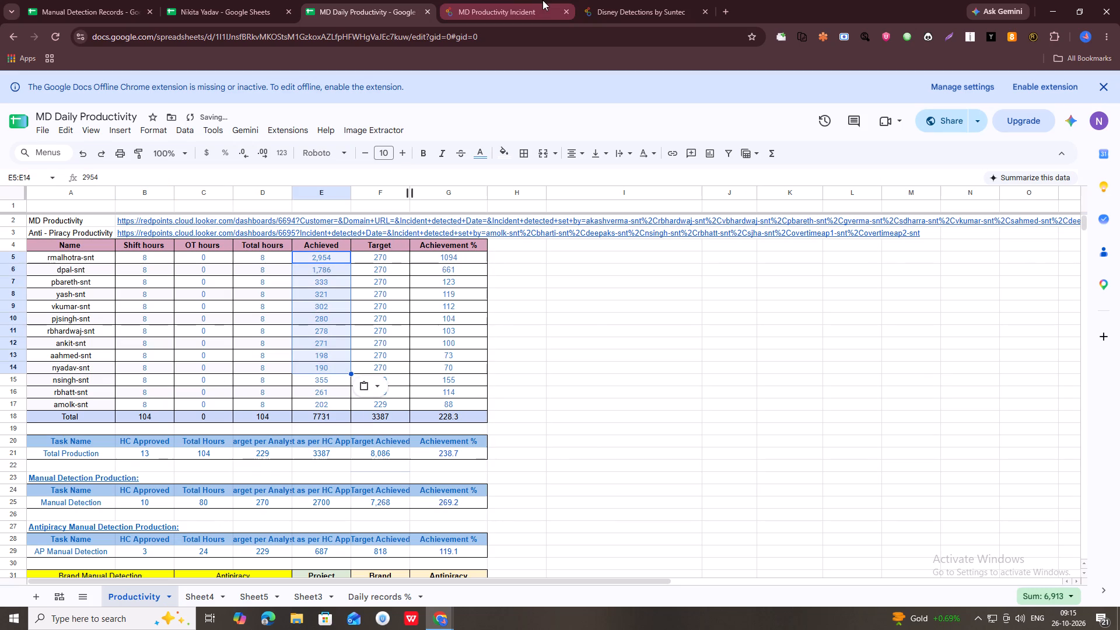
Copy the ten analyst usernames from the same Looker table into the sheet's Name column, starting at A5.
{"action": "left_click", "coordinate": [533, 0]}
{"action": "left_click_drag", "start_coordinate": [740, 300], "coordinate": [731, 391]}
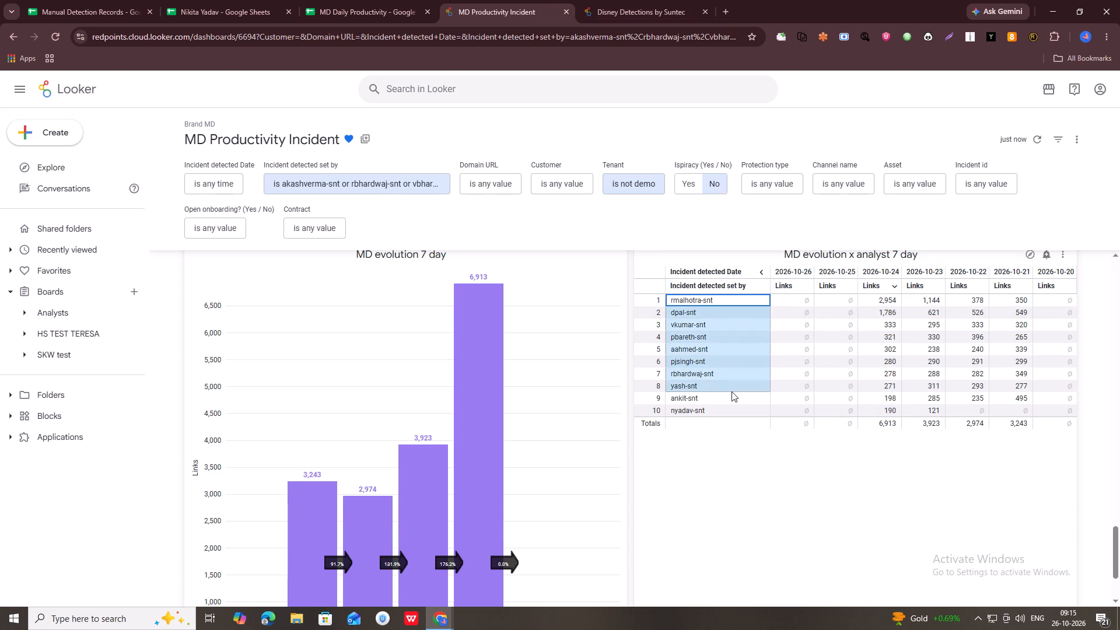
{"action": "left_click_drag", "start_coordinate": [731, 391], "coordinate": [727, 412]}
{"action": "key", "text": "ctrl+c"}
{"action": "left_click", "coordinate": [355, 0]}
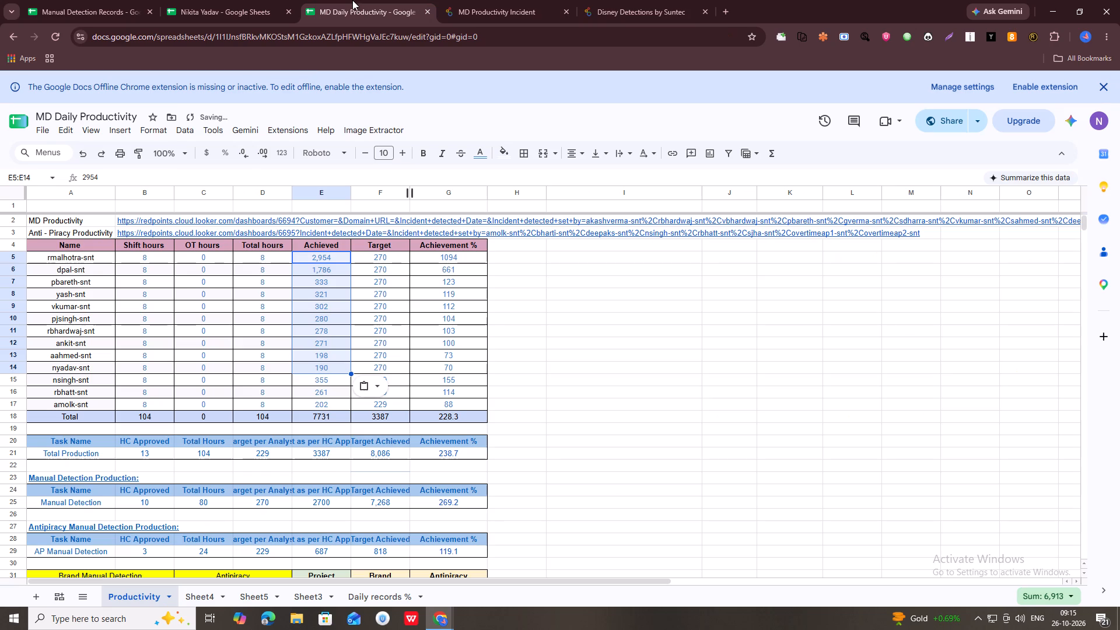
{"action": "left_click", "coordinate": [104, 263]}
{"action": "key", "text": "ctrl+v"}
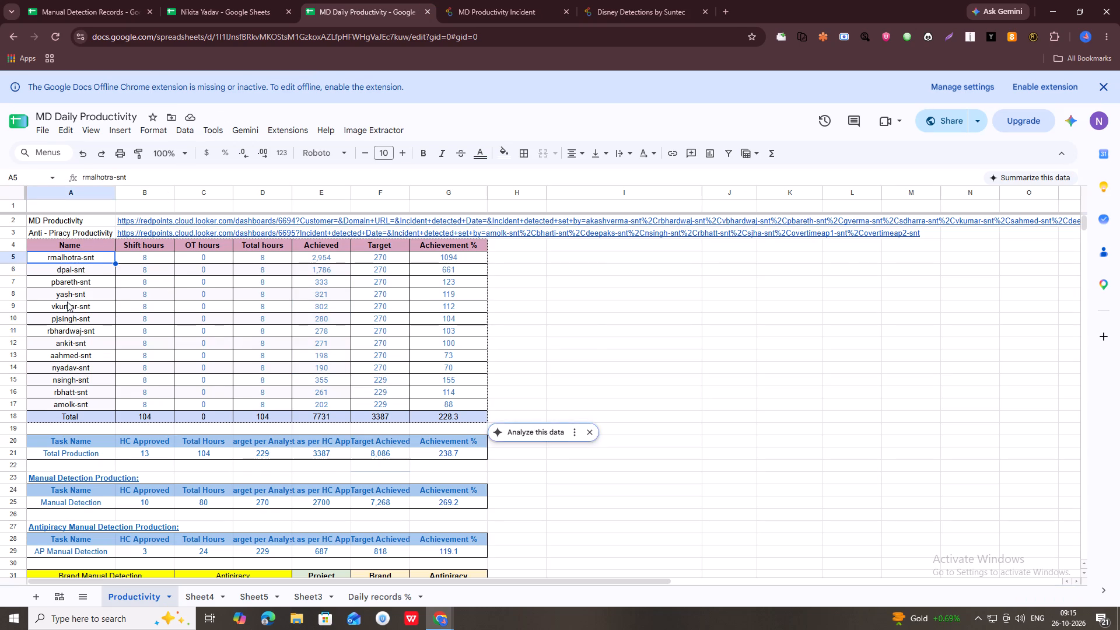
{"action": "left_click", "coordinate": [202, 371]}
{"action": "key", "text": "4"}
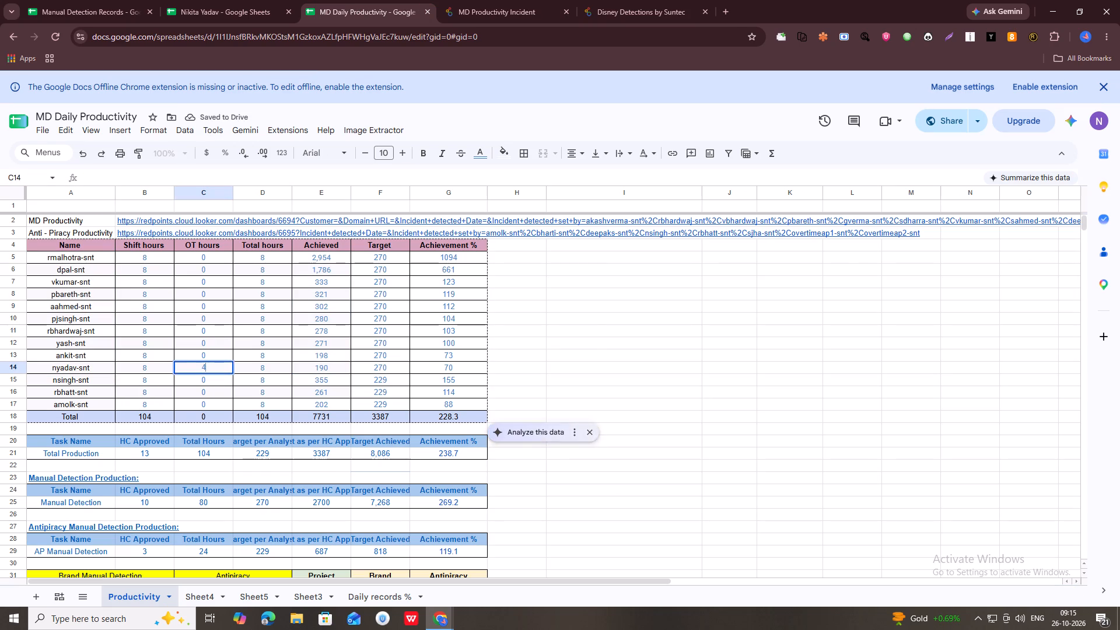
{"action": "key", "text": "Up"}
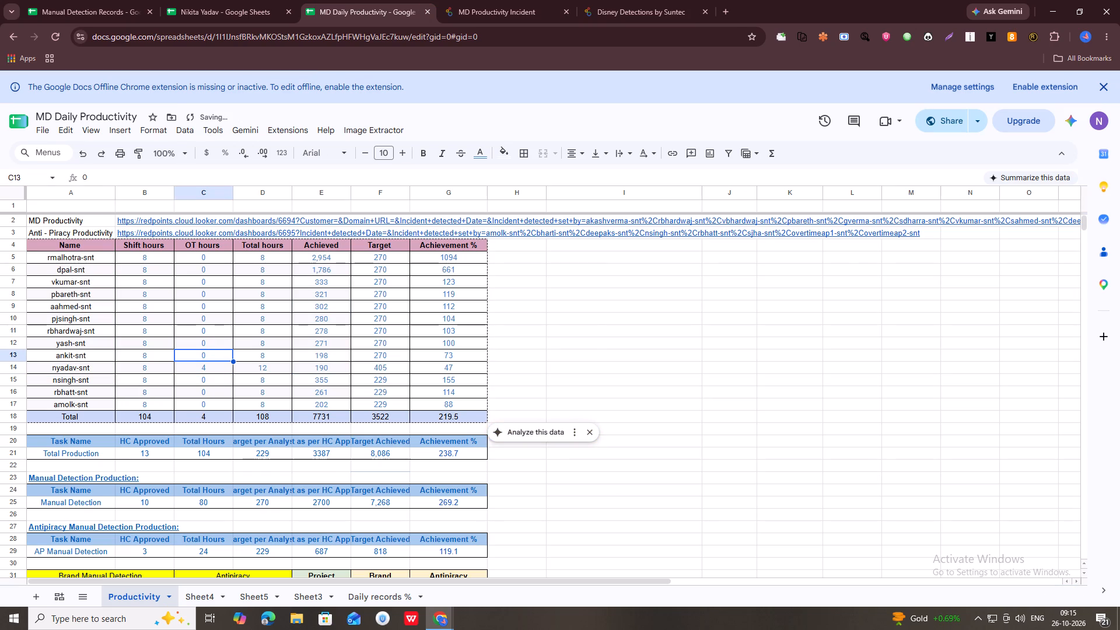
{"action": "key", "text": "Up"}
{"action": "key", "text": "4"}
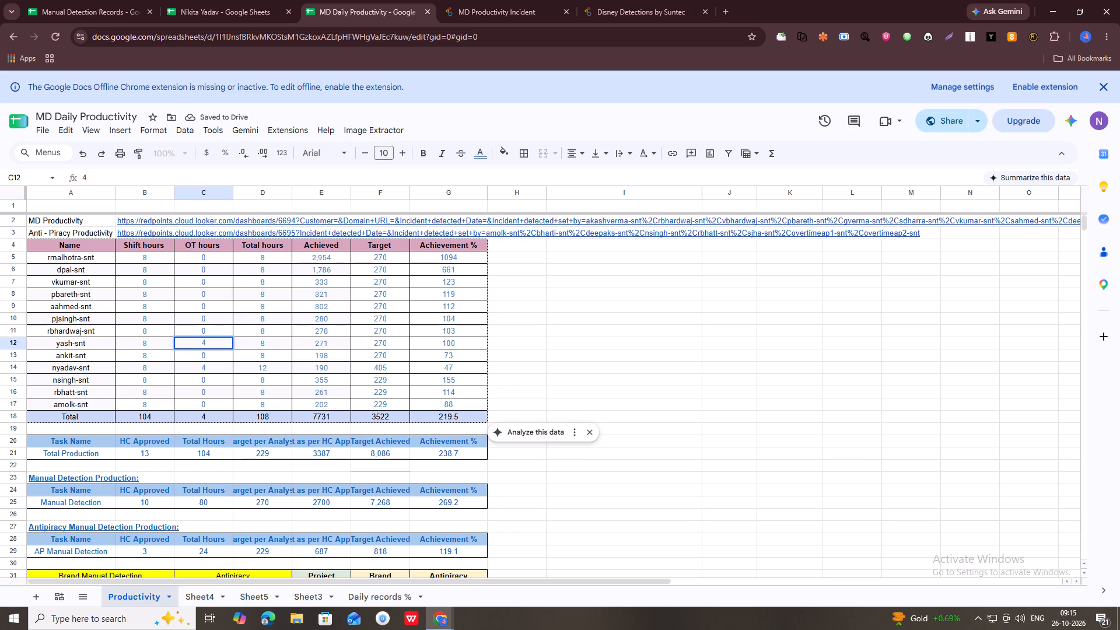
{"action": "key", "text": "Up"}
{"action": "key", "text": "Up"}
{"action": "key", "text": "Up"}
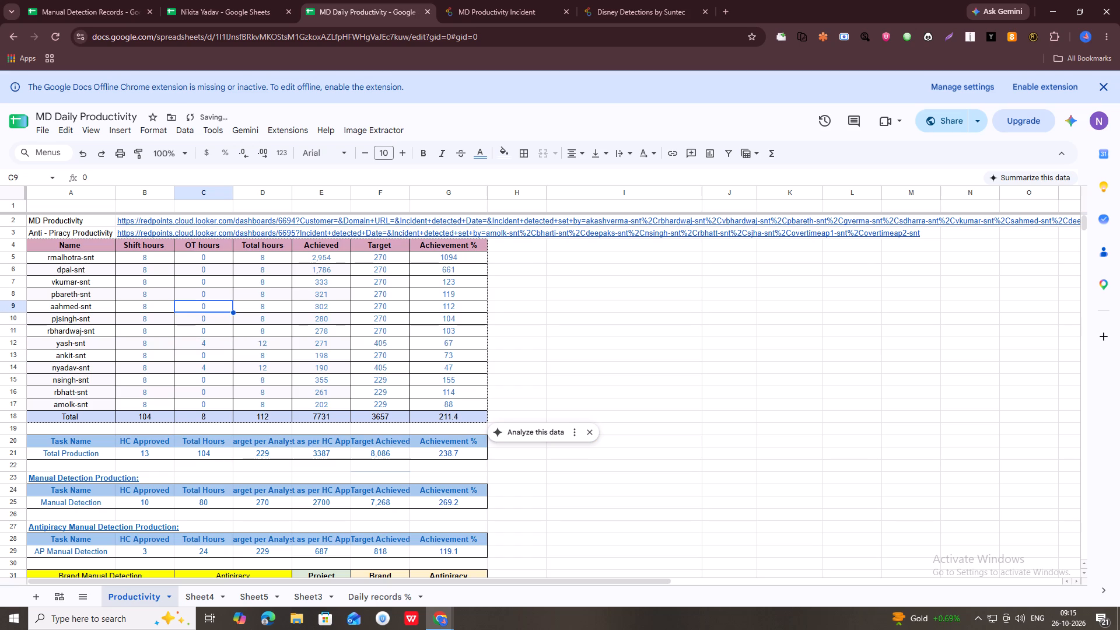
{"action": "key", "text": "4"}
{"action": "key", "text": "Down"}
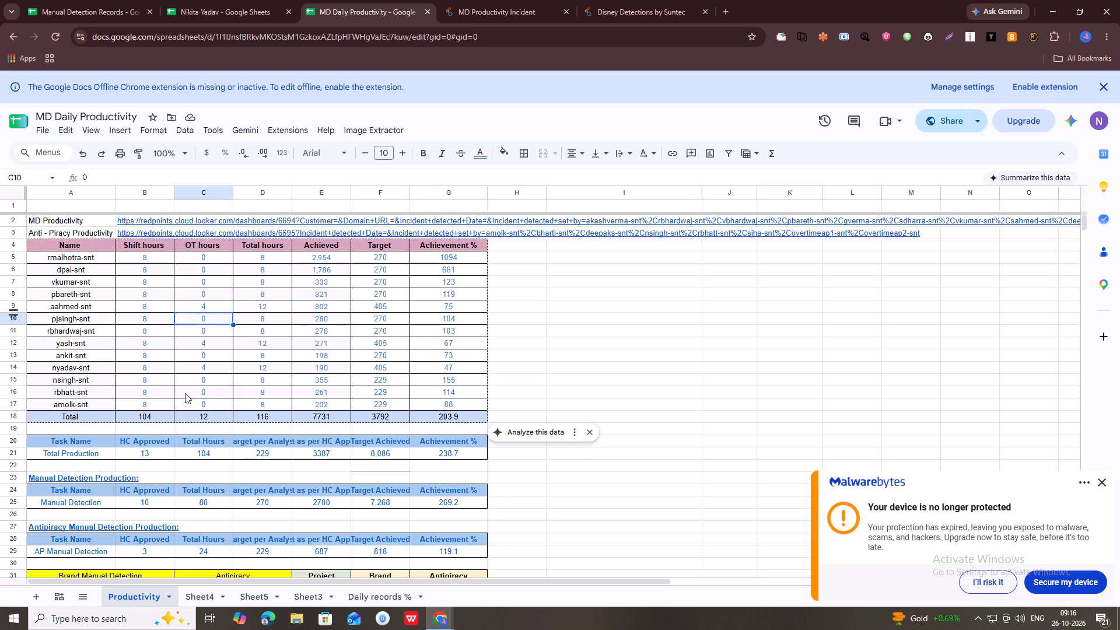
Open the Anti-Piracy Productivity dashboard from its link in row 3 of the sheet.
{"action": "left_click", "coordinate": [56, 380]}
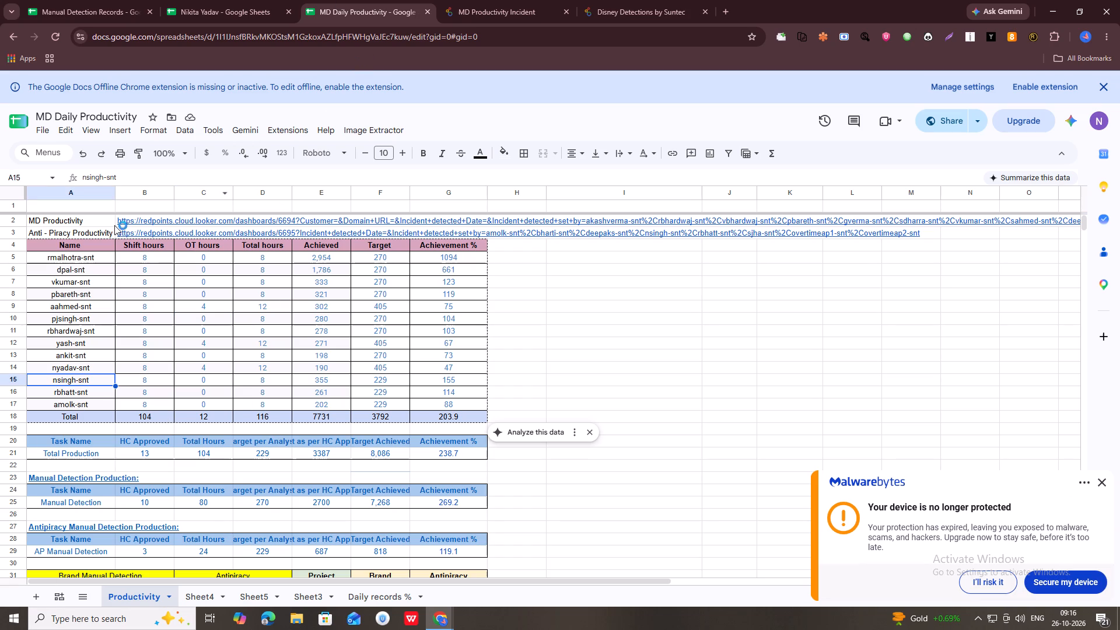
{"action": "left_click", "coordinate": [139, 232]}
{"action": "left_click", "coordinate": [223, 258]}
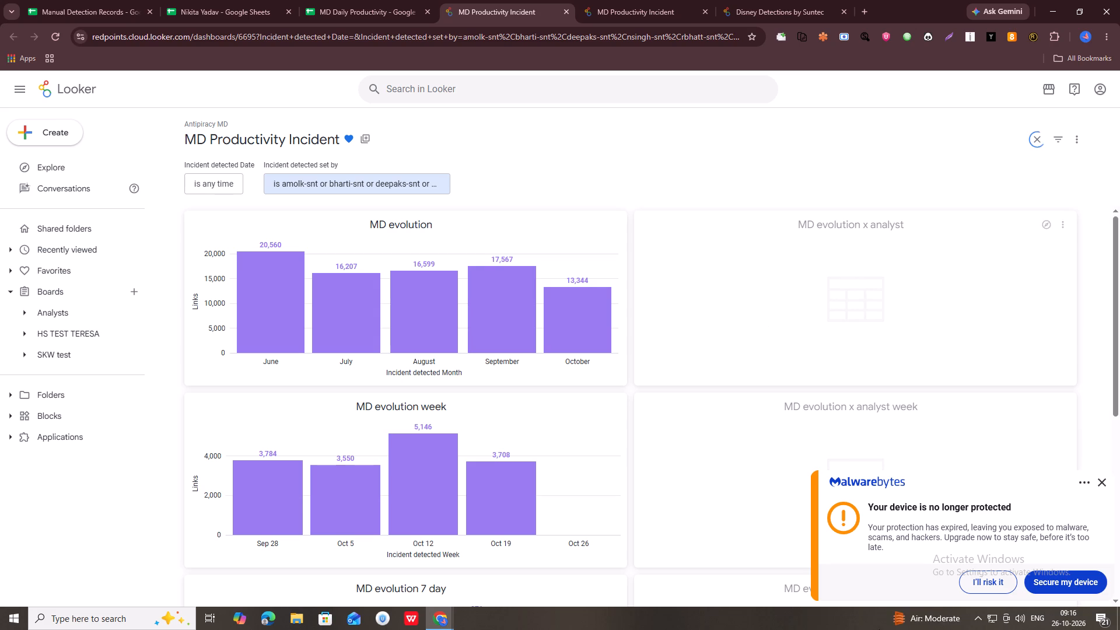
Dismiss the Malwarebytes pop-ups covering the Antipiracy dashboard.
{"action": "left_click", "coordinate": [1101, 477]}
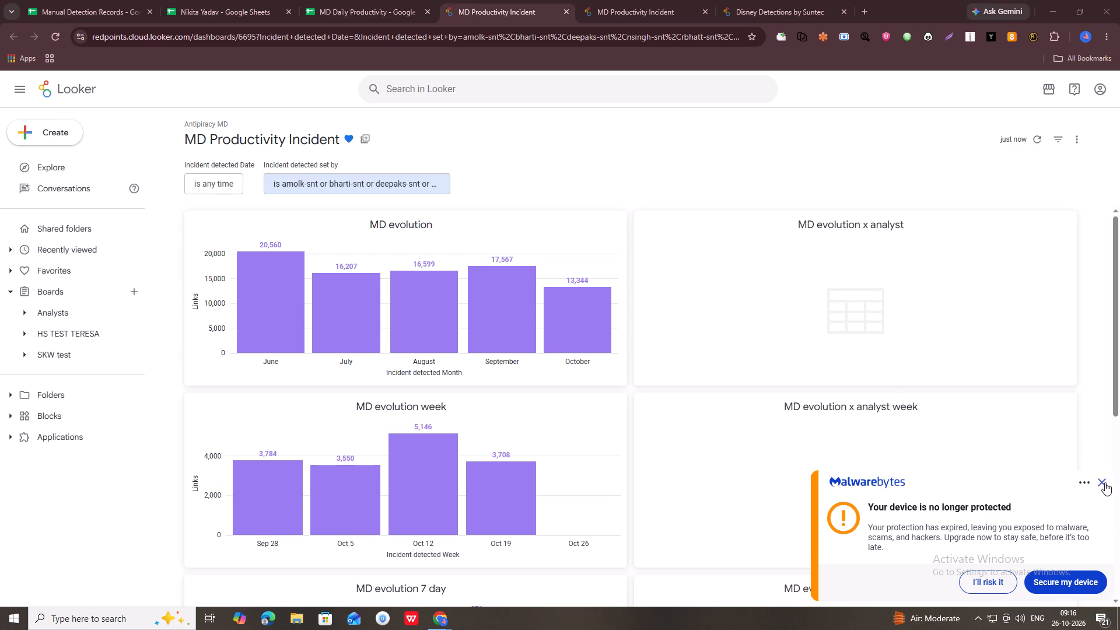
{"action": "left_click", "coordinate": [1105, 482]}
{"action": "scroll", "coordinate": [907, 454], "scroll_direction": "down", "scroll_amount": 6}
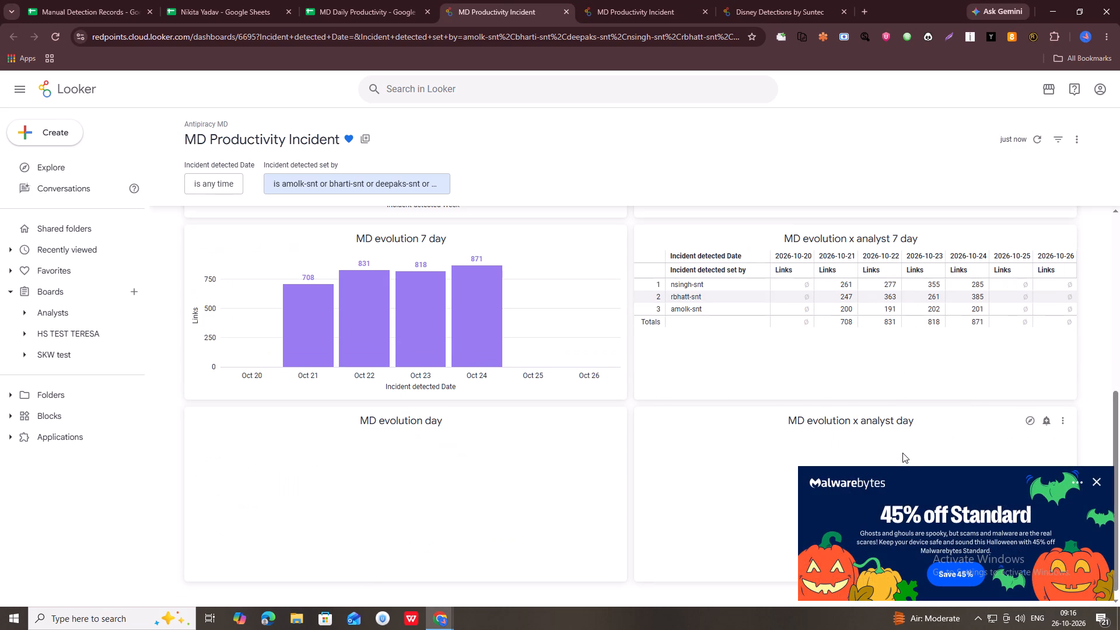
{"action": "scroll", "coordinate": [902, 434], "scroll_direction": "down", "scroll_amount": 8}
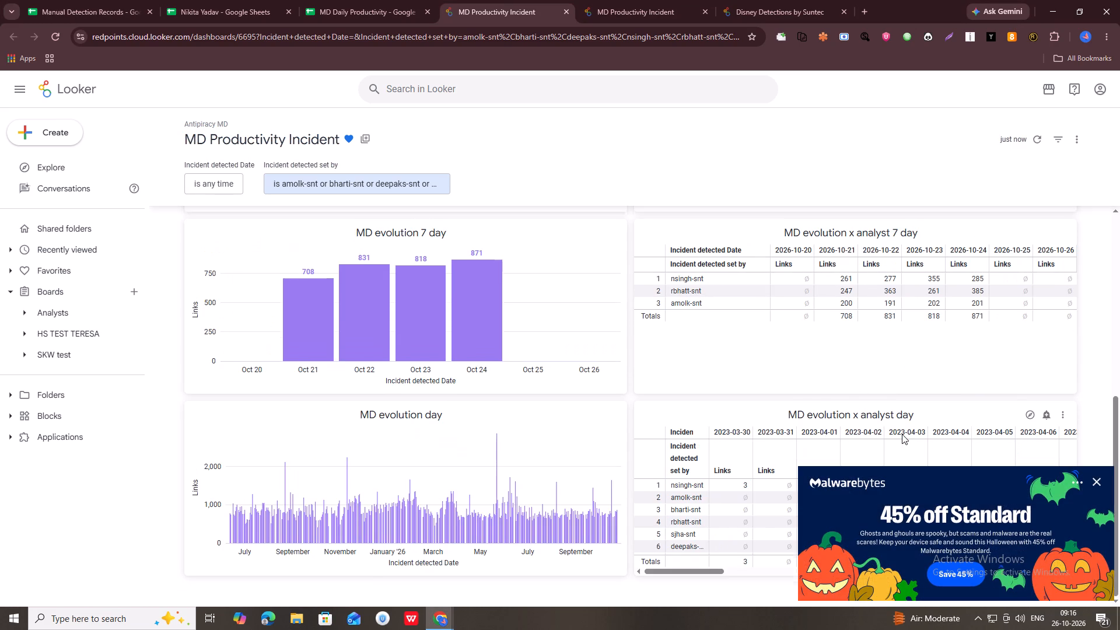
{"action": "left_click", "coordinate": [1099, 482]}
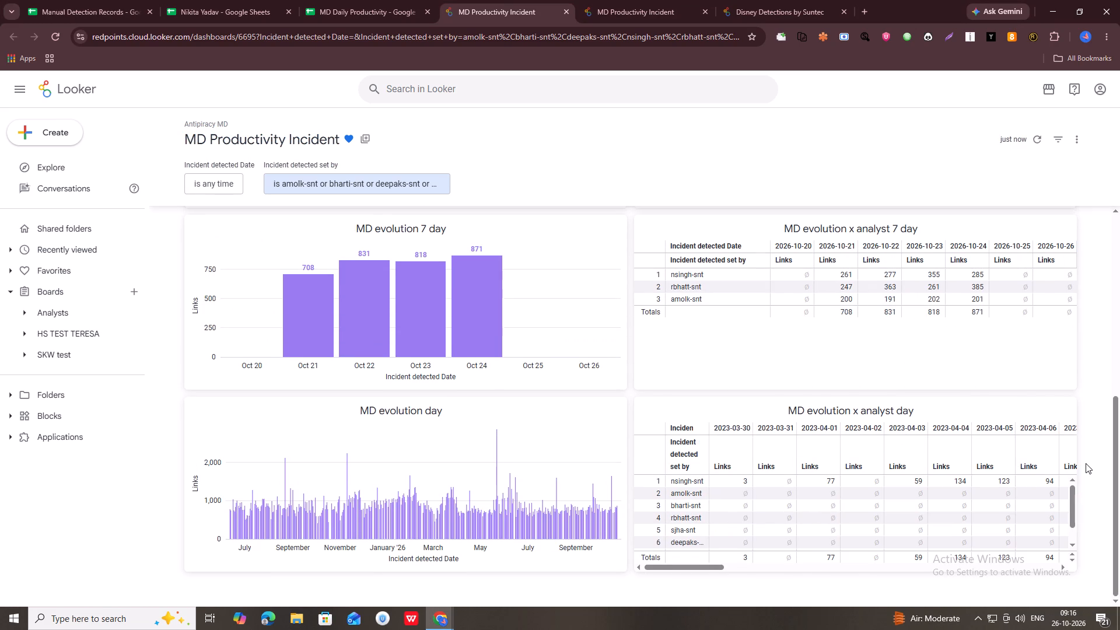
Sort the Antipiracy analyst 7 day table by newest date first and by descending 2026-10-24 links.
{"action": "scroll", "coordinate": [1085, 463], "scroll_direction": "down", "scroll_amount": 7}
{"action": "left_click", "coordinate": [764, 248]}
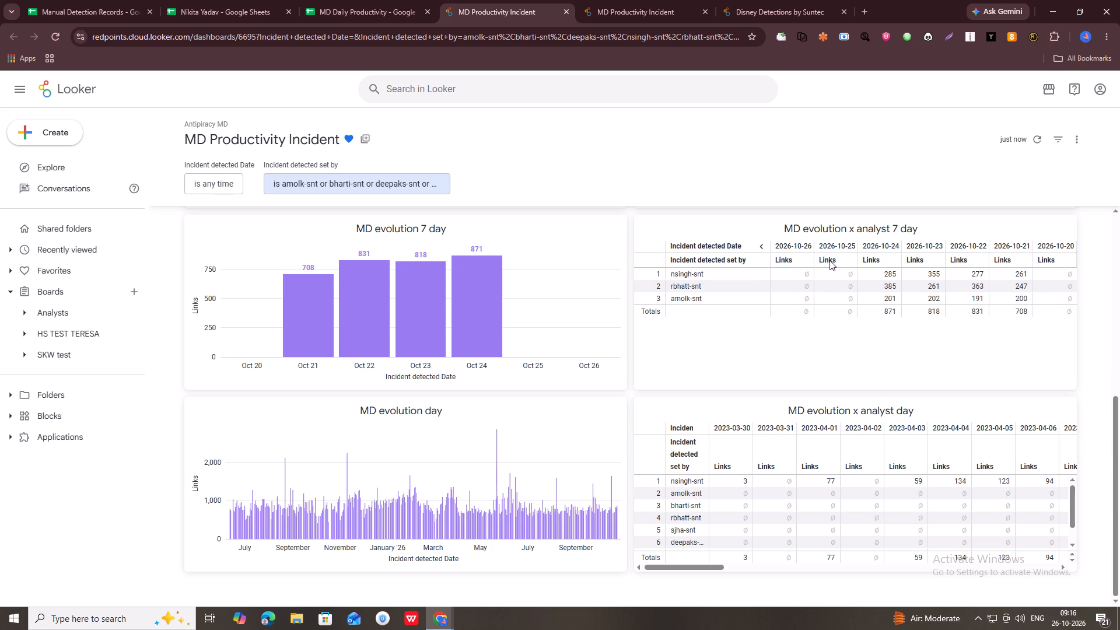
{"action": "left_click", "coordinate": [889, 258]}
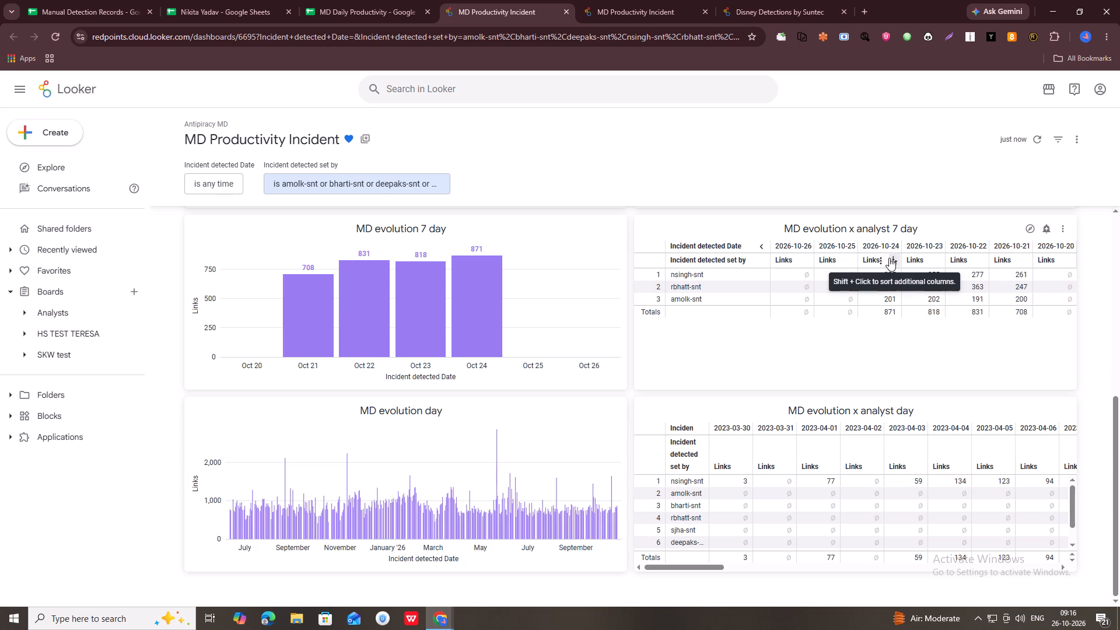
Copy the three antipiracy analysts' 2026-10-24 link counts, without the total, into the Achieved column at E15:E17.
{"action": "left_click_drag", "start_coordinate": [871, 272], "coordinate": [866, 307]}
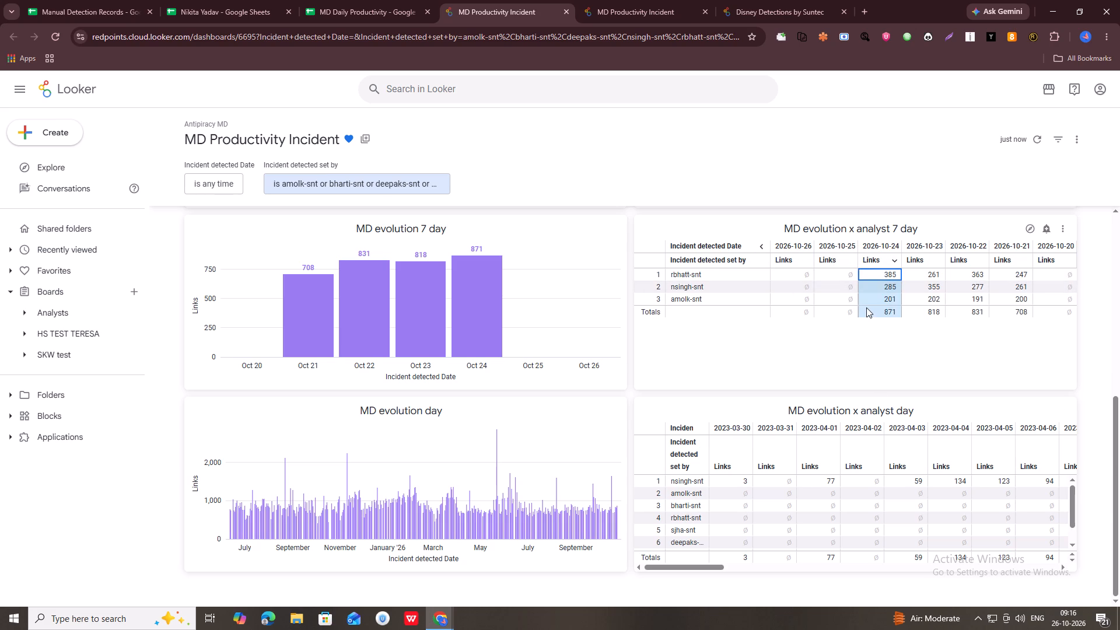
{"action": "left_click_drag", "start_coordinate": [866, 307], "coordinate": [866, 302]}
{"action": "key", "text": "ctrl+c"}
{"action": "left_click", "coordinate": [369, 0]}
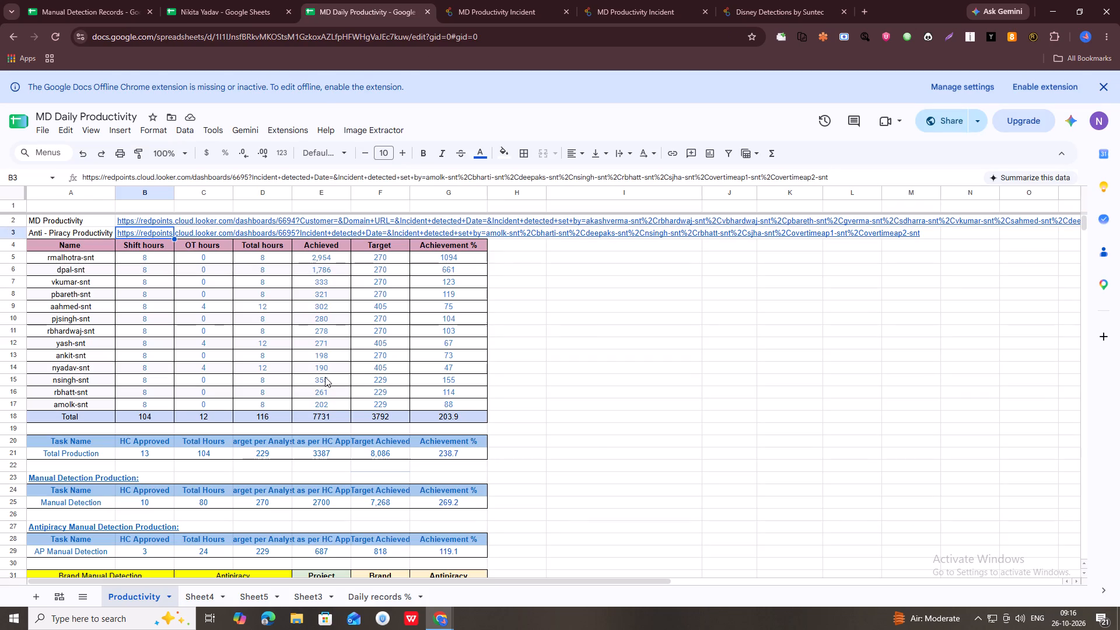
{"action": "left_click", "coordinate": [325, 377]}
{"action": "key", "text": "ctrl+v"}
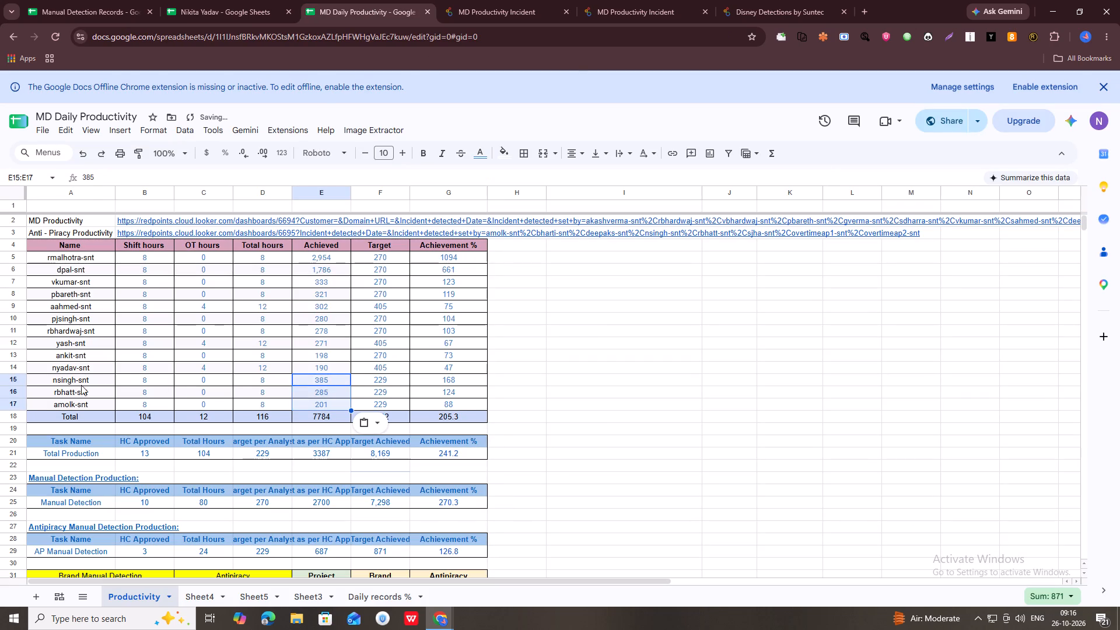
Copy the three antipiracy analyst usernames from the Looker table into the sheet's Name column at A15:A17.
{"action": "left_click", "coordinate": [78, 386]}
{"action": "left_click", "coordinate": [507, 0]}
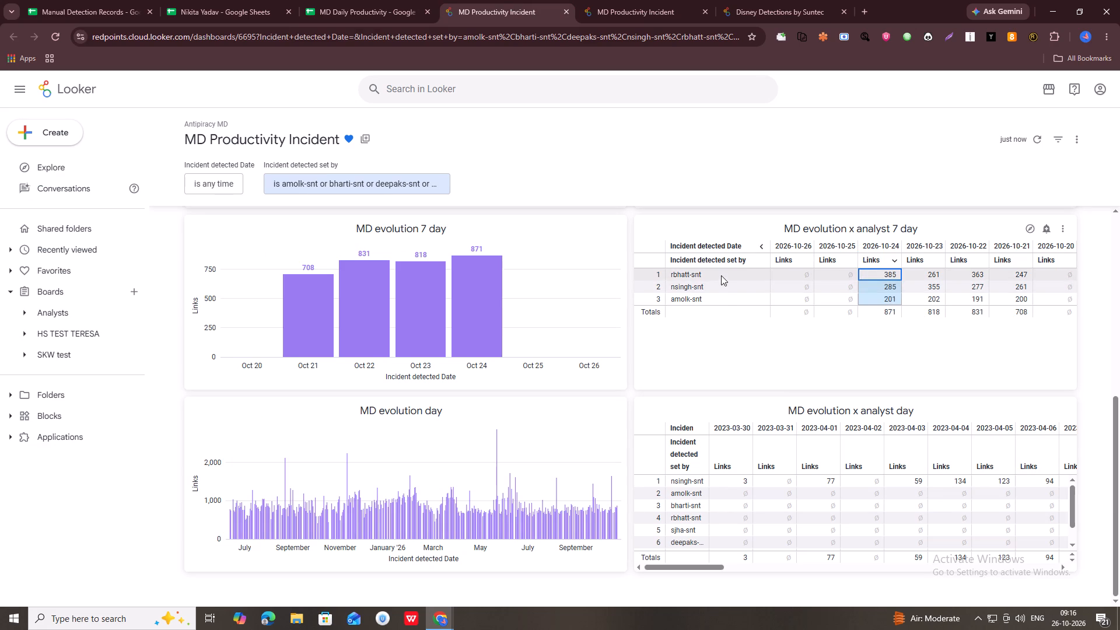
{"action": "left_click_drag", "start_coordinate": [721, 275], "coordinate": [721, 296]}
{"action": "key", "text": "ctrl+c"}
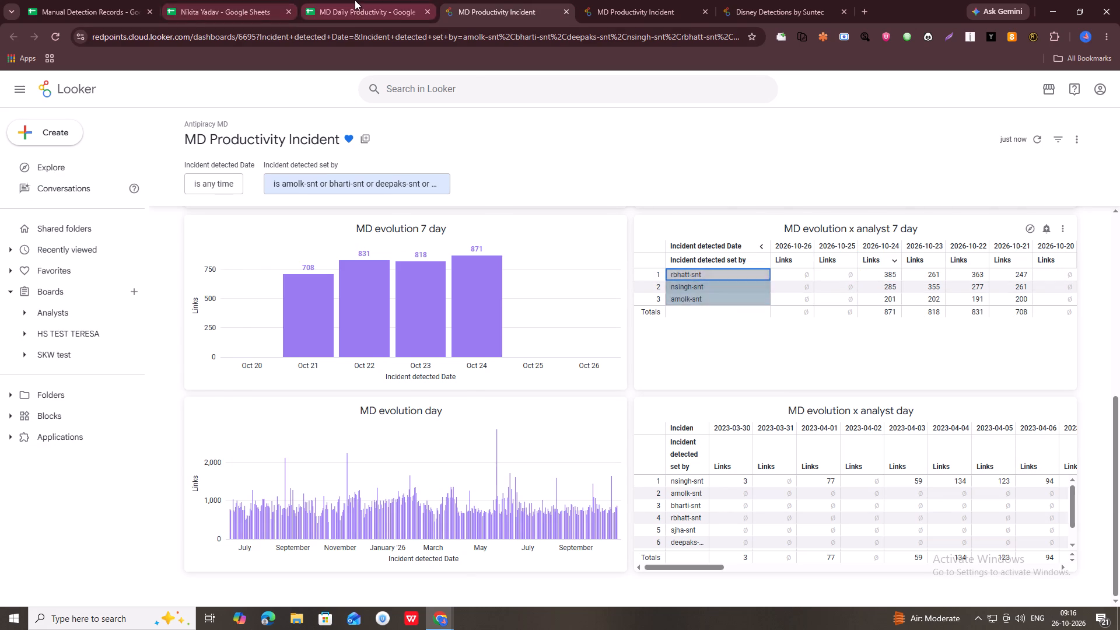
{"action": "left_click", "coordinate": [355, 0]}
{"action": "key", "text": "ctrl+v"}
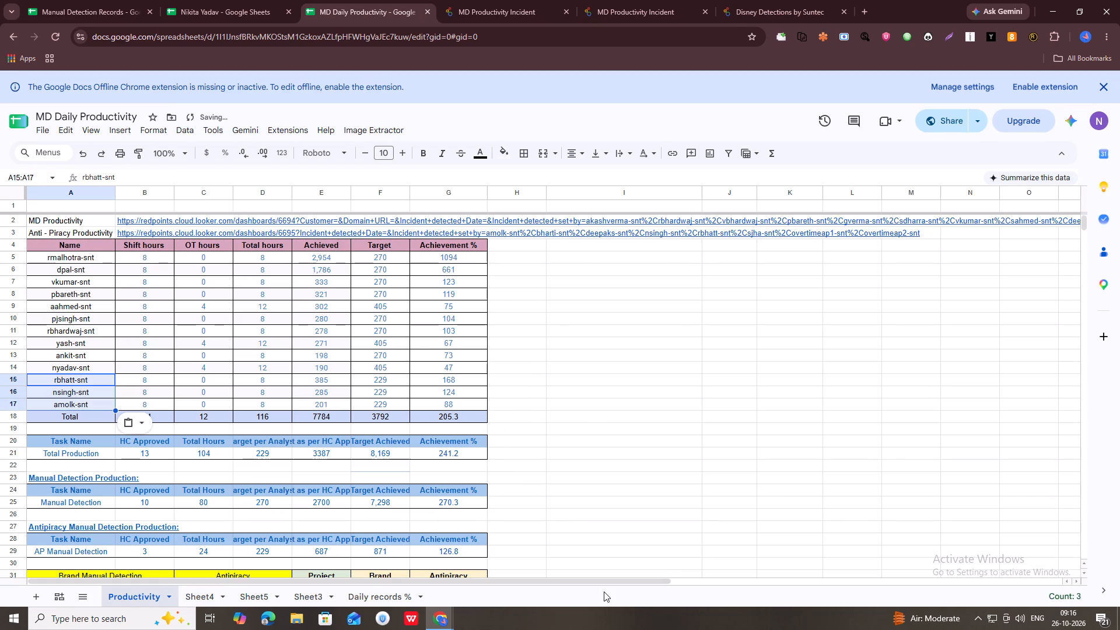
Check the SUM formulas behind the Brand Manual Detection and Antipiracy target cells A32, A33, C32 and C33.
{"action": "left_click", "coordinate": [572, 355]}
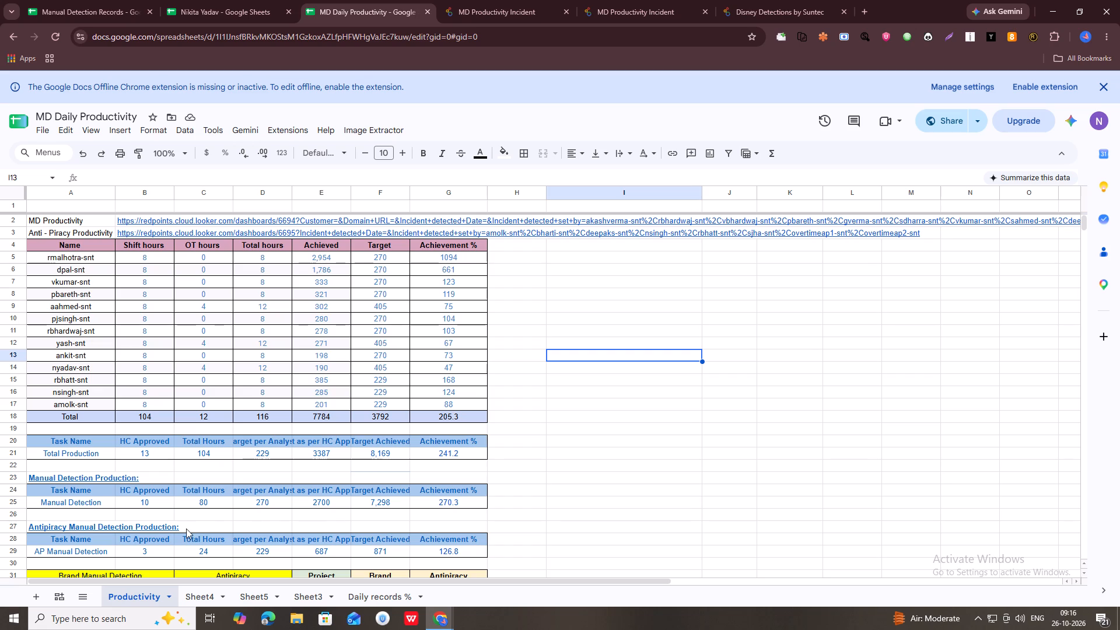
{"action": "scroll", "coordinate": [243, 500], "scroll_direction": "down", "scroll_amount": 2}
{"action": "left_click", "coordinate": [72, 471]}
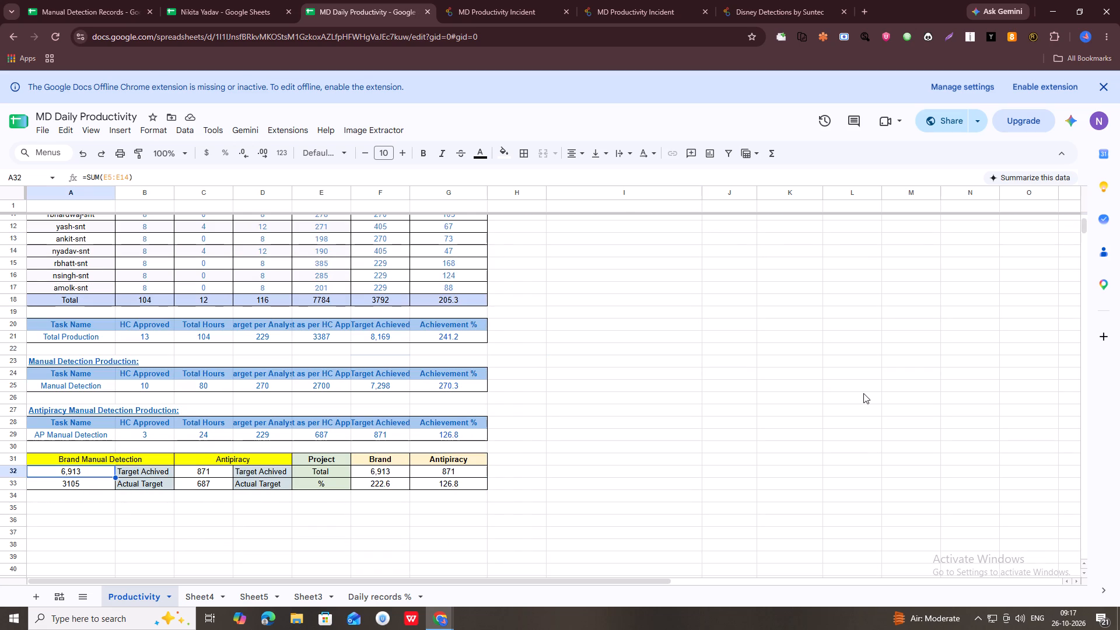
{"action": "key", "text": "F2"}
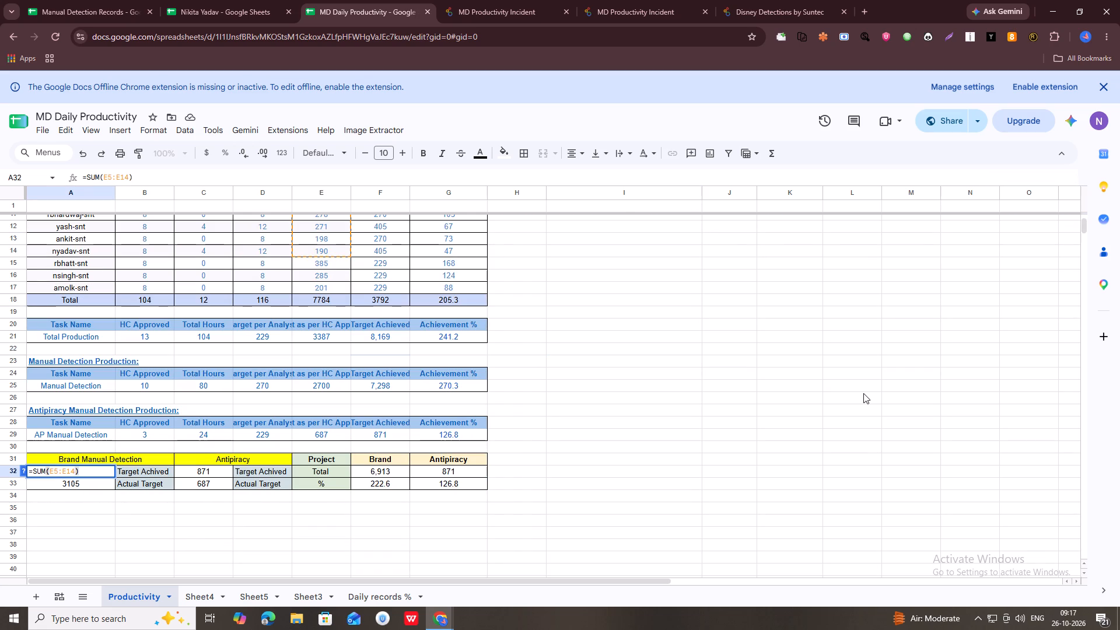
{"action": "left_click", "coordinate": [71, 488]}
{"action": "key", "text": "F2"}
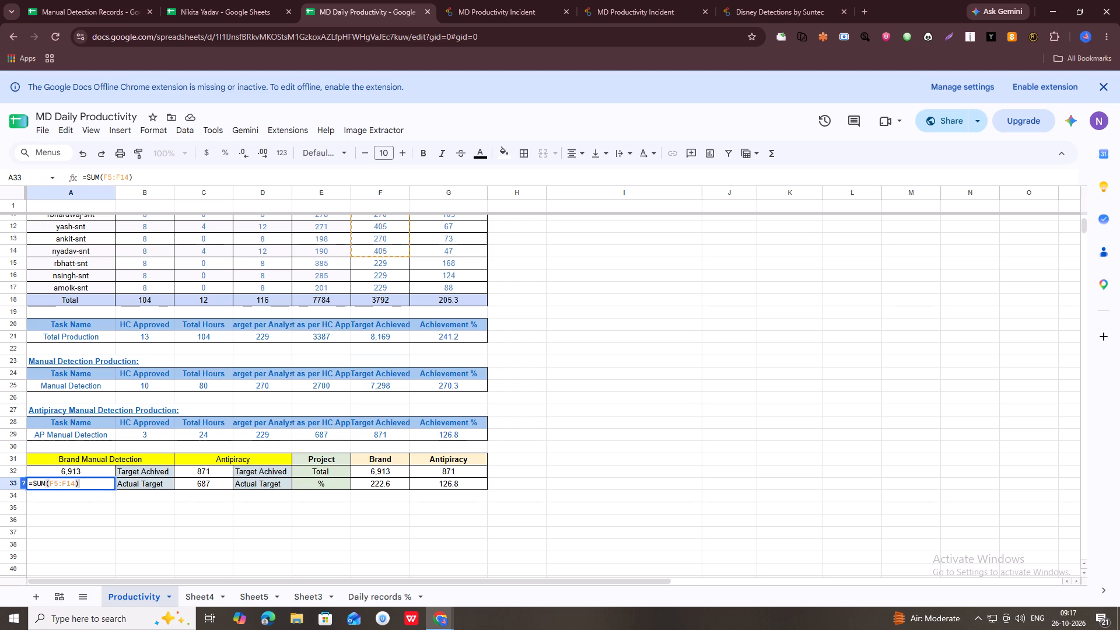
{"action": "key", "text": "Return"}
{"action": "left_click", "coordinate": [204, 474]}
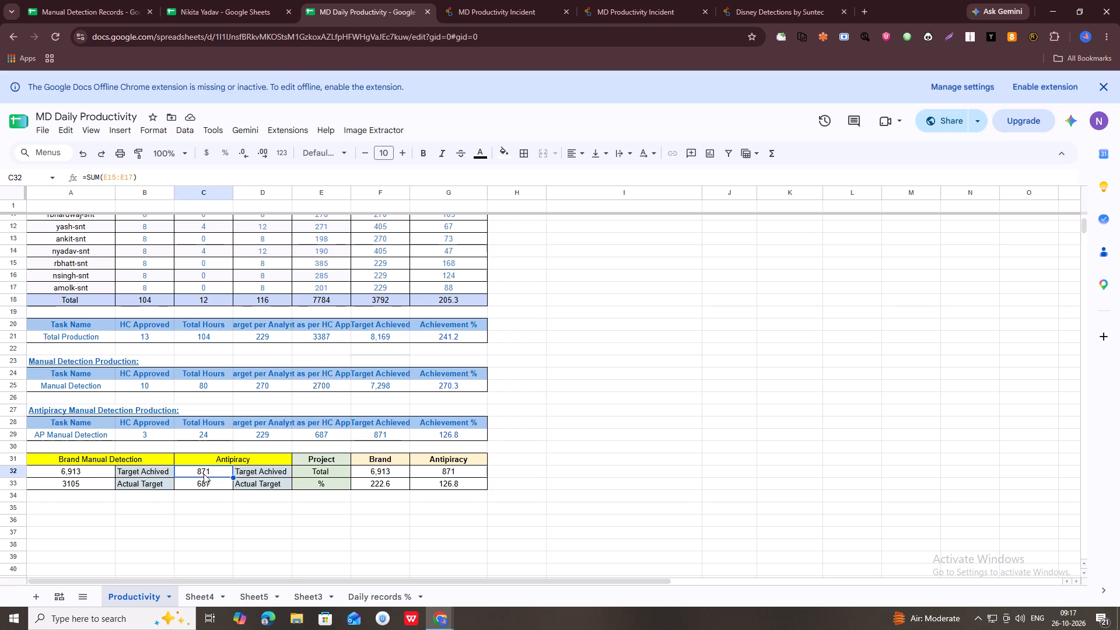
{"action": "key", "text": "F2"}
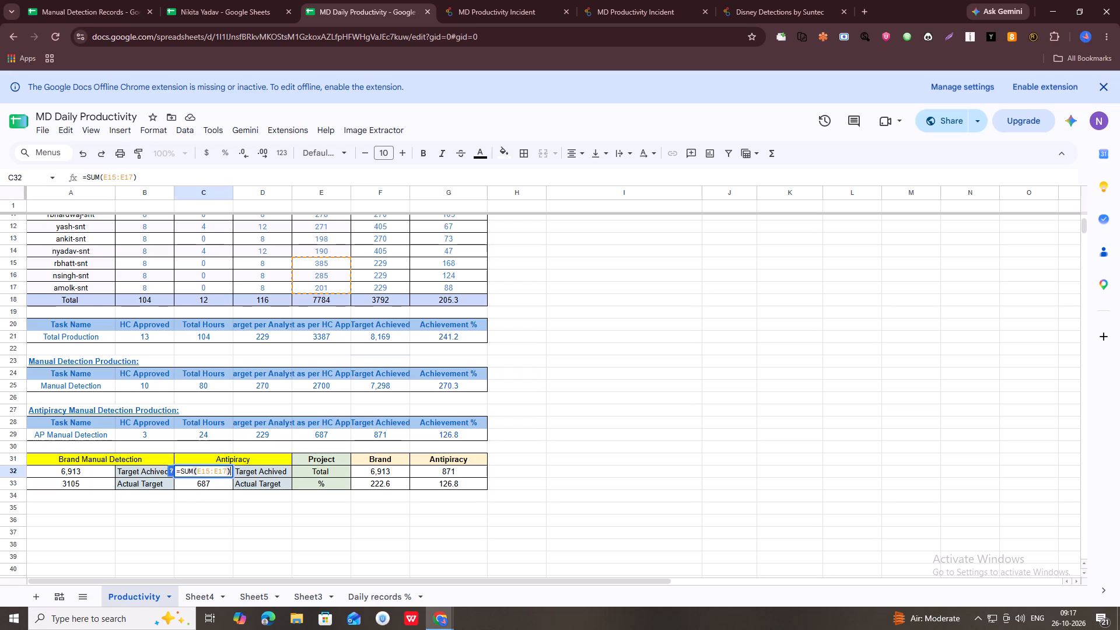
{"action": "key", "text": "Return"}
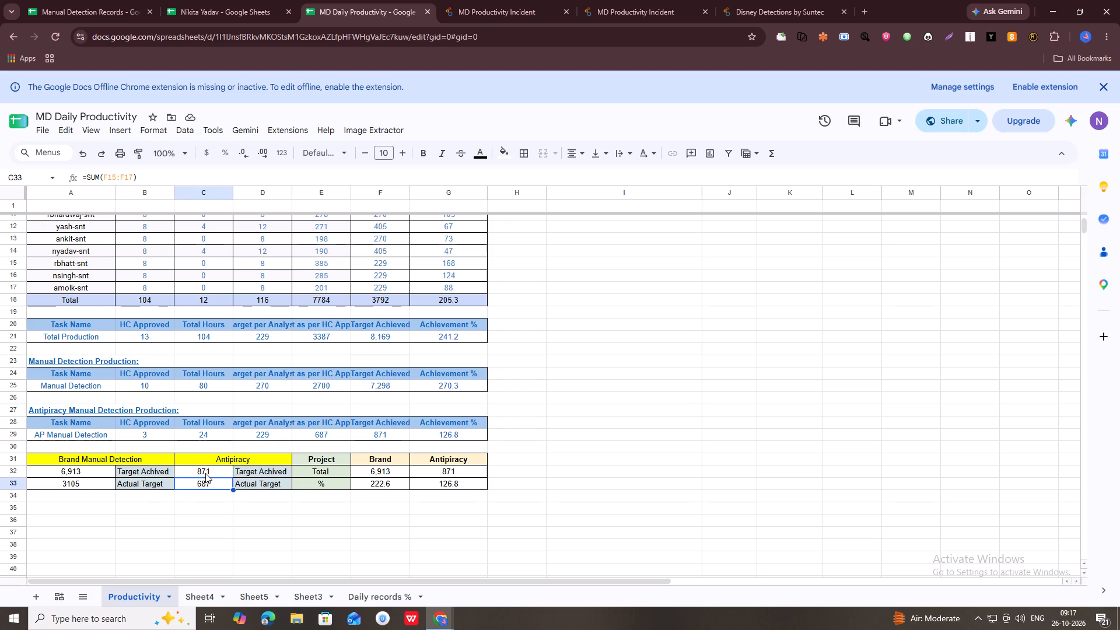
{"action": "key", "text": "F2"}
{"action": "key", "text": "Return"}
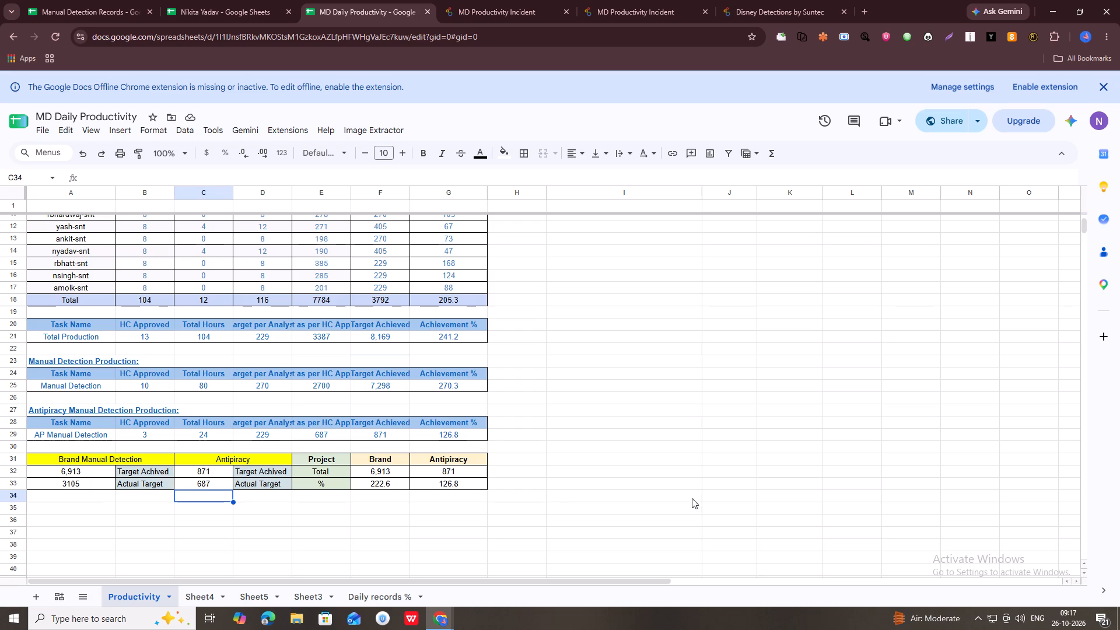
{"action": "left_click", "coordinate": [666, 419]}
{"action": "left_click", "coordinate": [508, 0]}
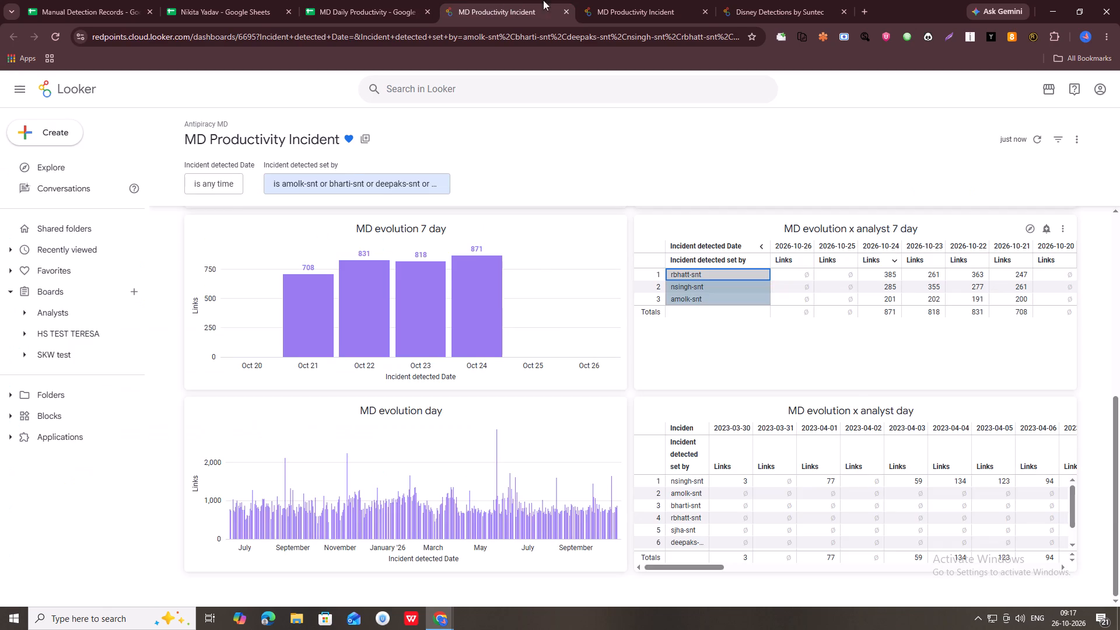
{"action": "left_click", "coordinate": [649, 0]}
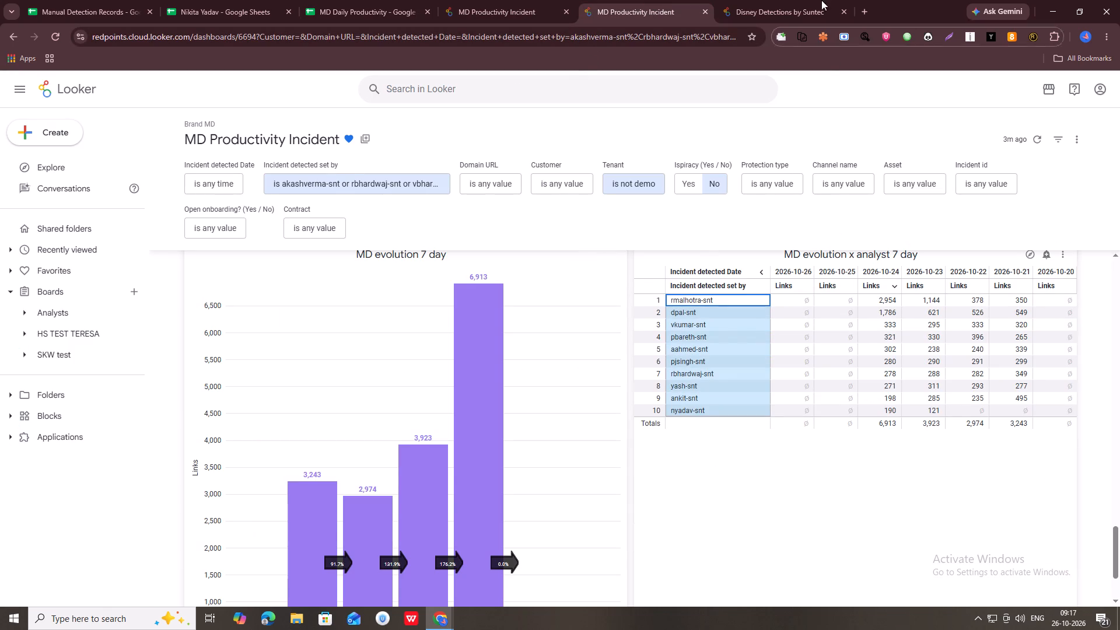
{"action": "left_click", "coordinate": [800, 0]}
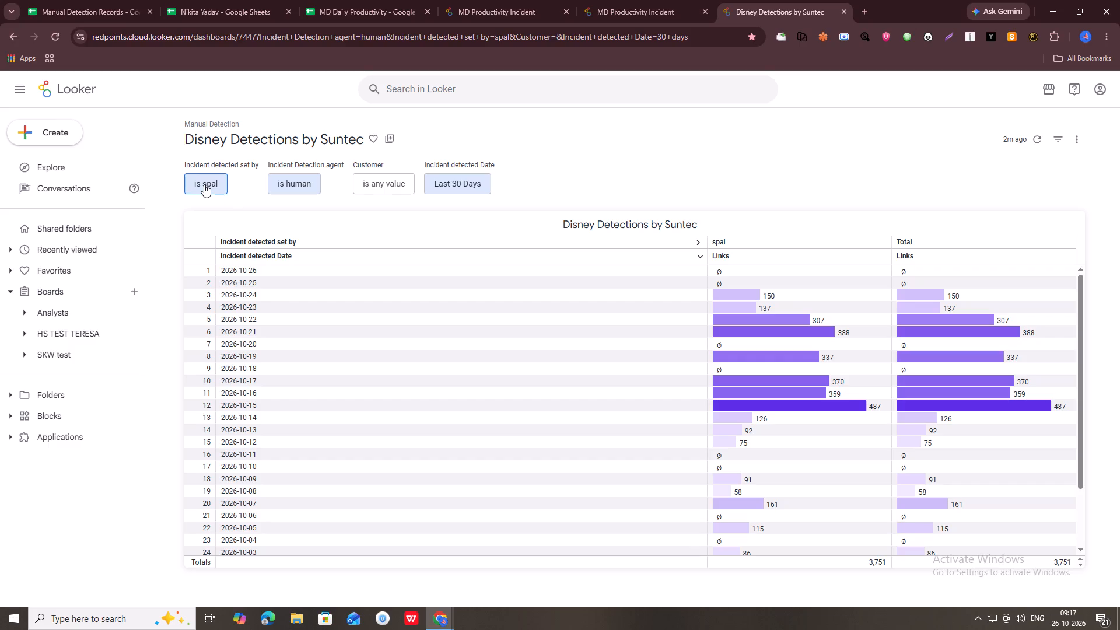
{"action": "left_click", "coordinate": [204, 184]}
{"action": "left_click", "coordinate": [273, 223]}
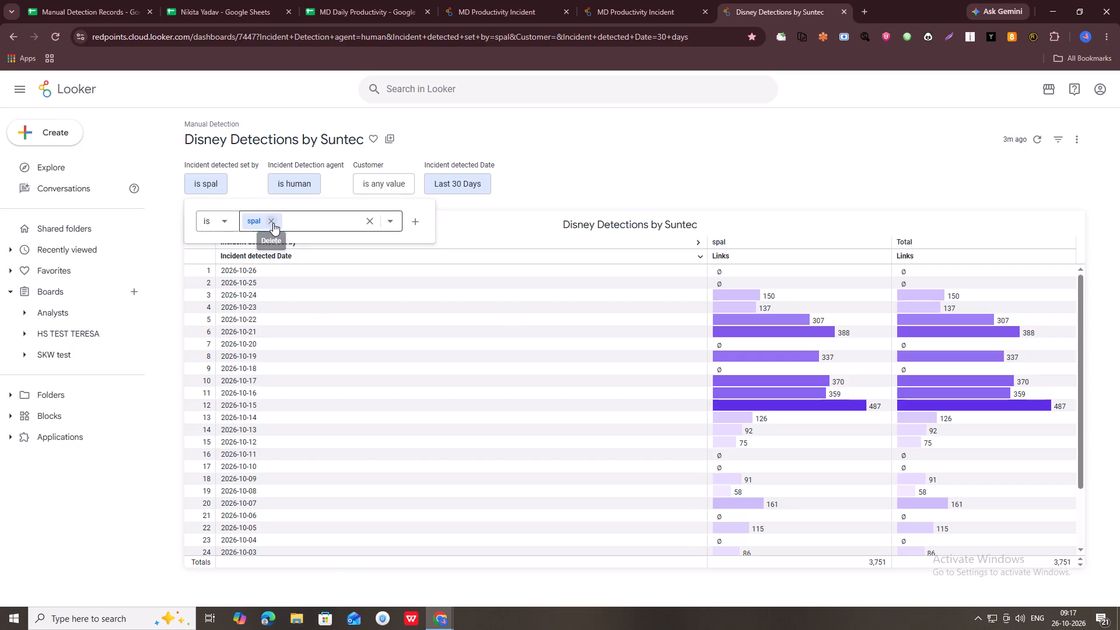
{"action": "left_click", "coordinate": [278, 221]}
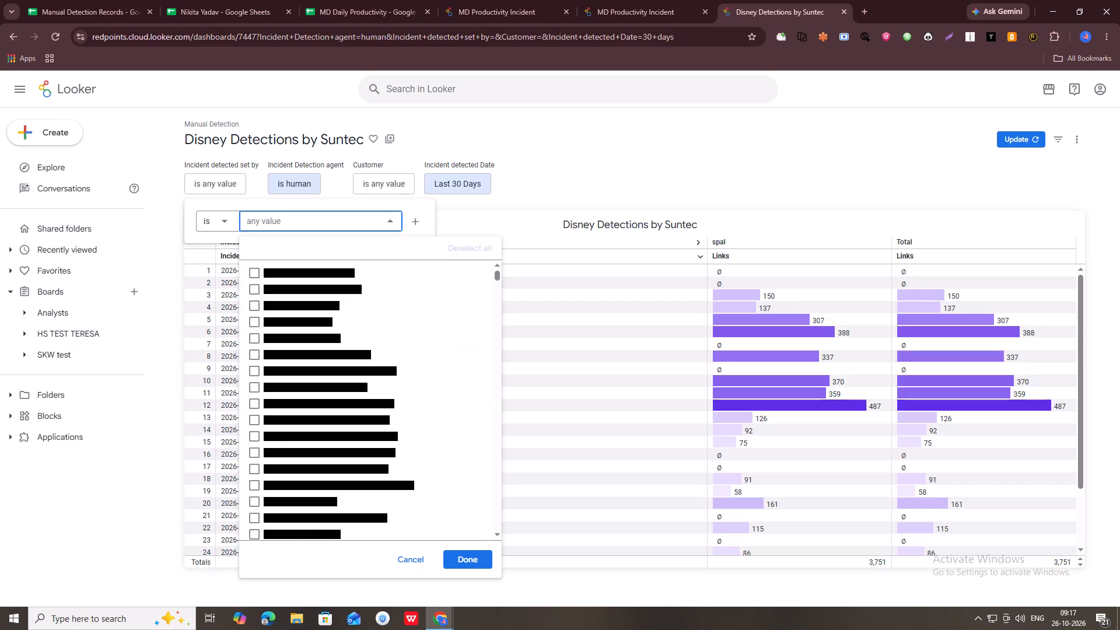
{"action": "type", "text": "sga"}
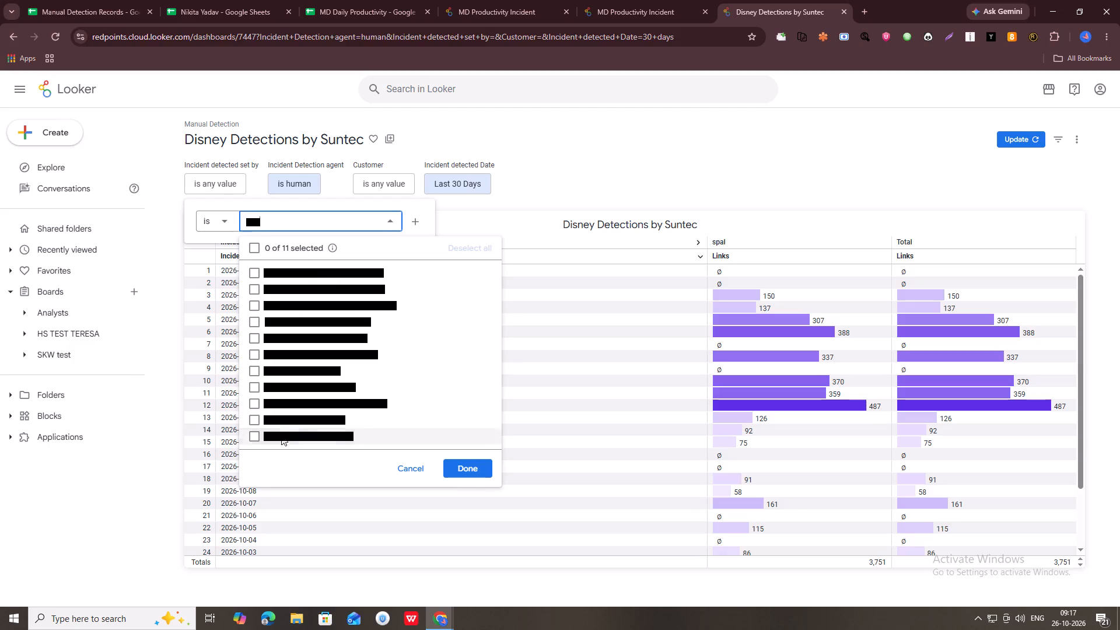
{"action": "left_click", "coordinate": [302, 422]}
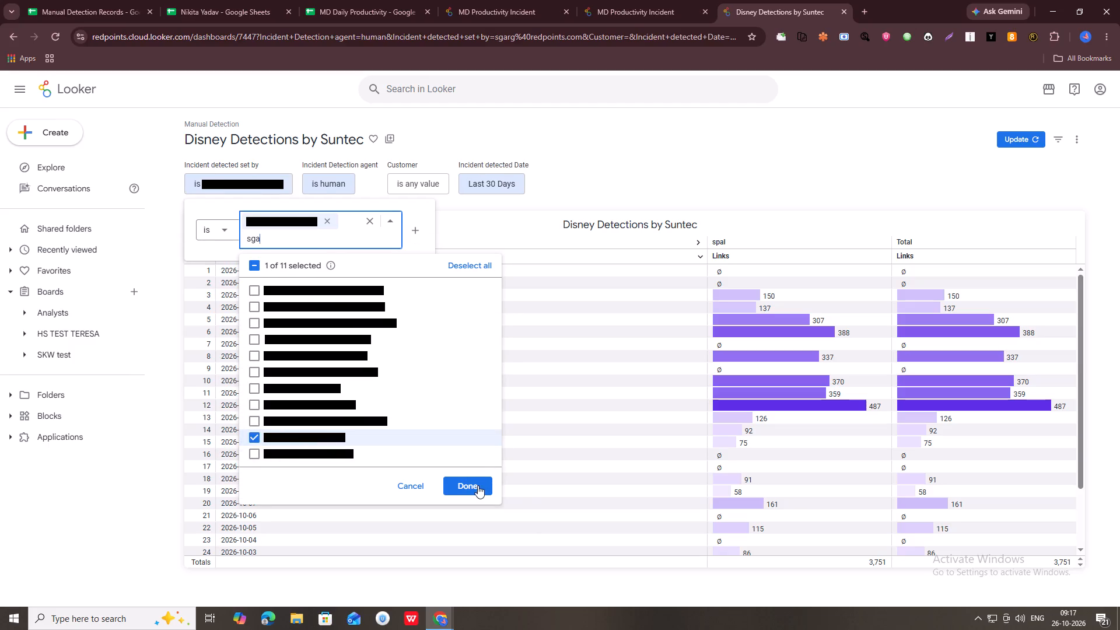
{"action": "left_click", "coordinate": [478, 485]}
{"action": "left_click", "coordinate": [1027, 132]}
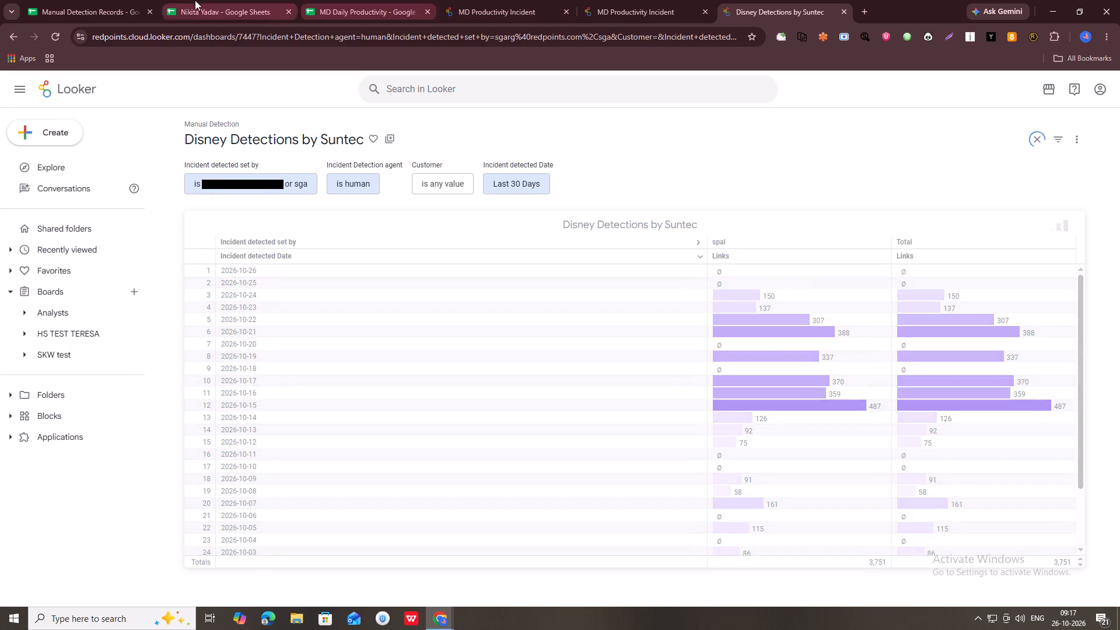
Close both MD Productivity Incident dashboards and return to the top of the MD Daily Productivity sheet.
{"action": "left_click", "coordinate": [374, 0]}
{"action": "middle_click", "coordinate": [471, 0]}
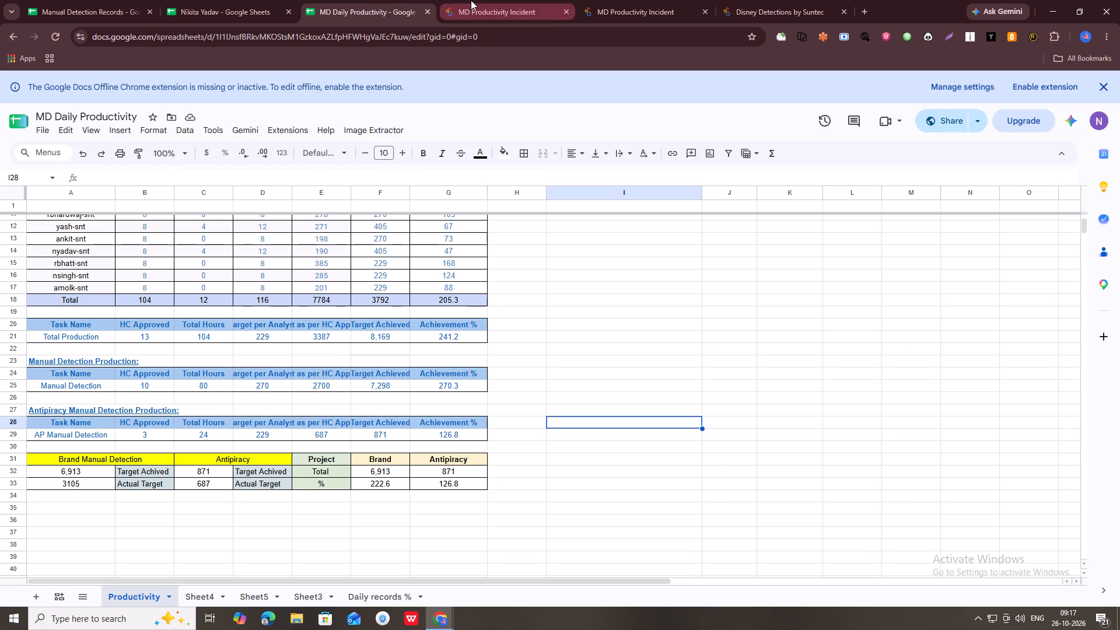
{"action": "middle_click", "coordinate": [471, 0]}
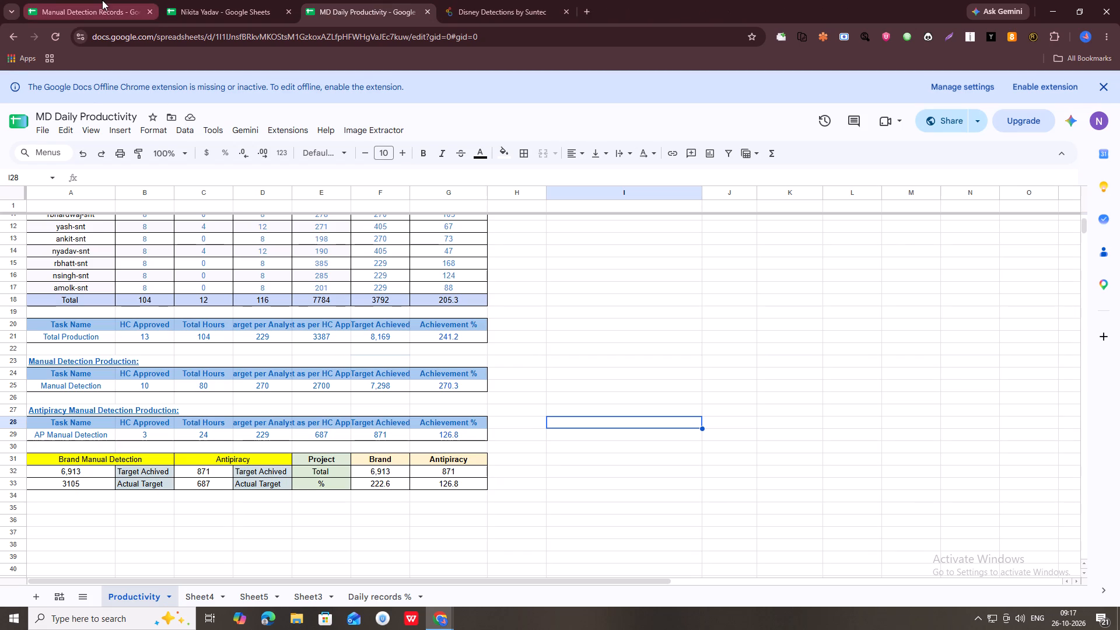
{"action": "left_click", "coordinate": [102, 0]}
{"action": "left_click", "coordinate": [344, 0]}
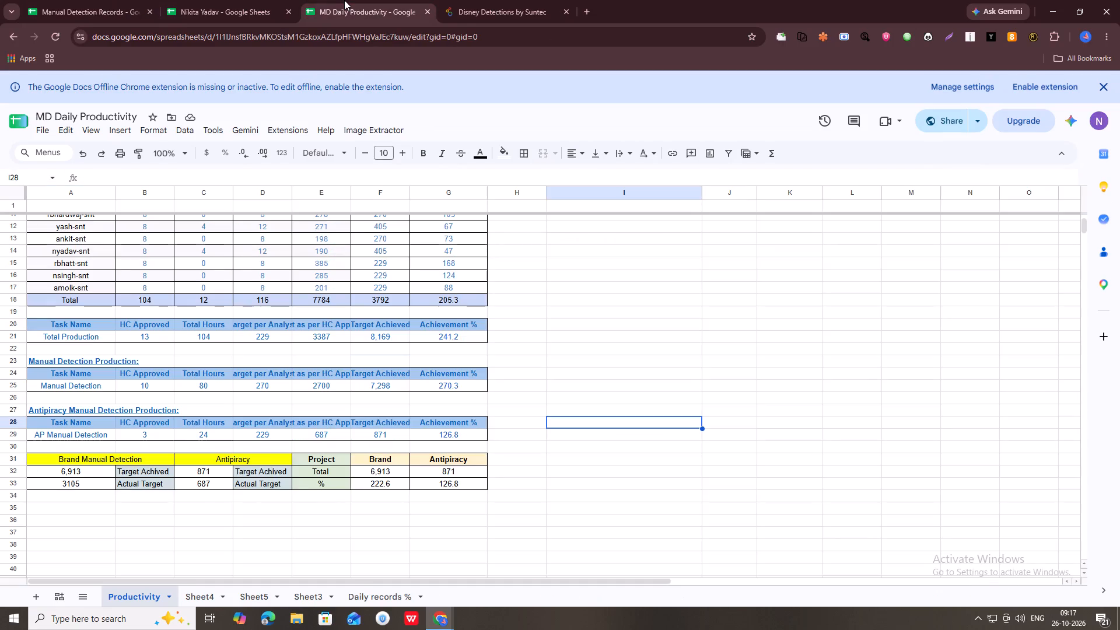
{"action": "scroll", "coordinate": [549, 470], "scroll_direction": "up", "scroll_amount": 6}
Open the Nikita sheet in the Manual Detection Records spreadsheet.
{"action": "left_click", "coordinate": [58, 0]}
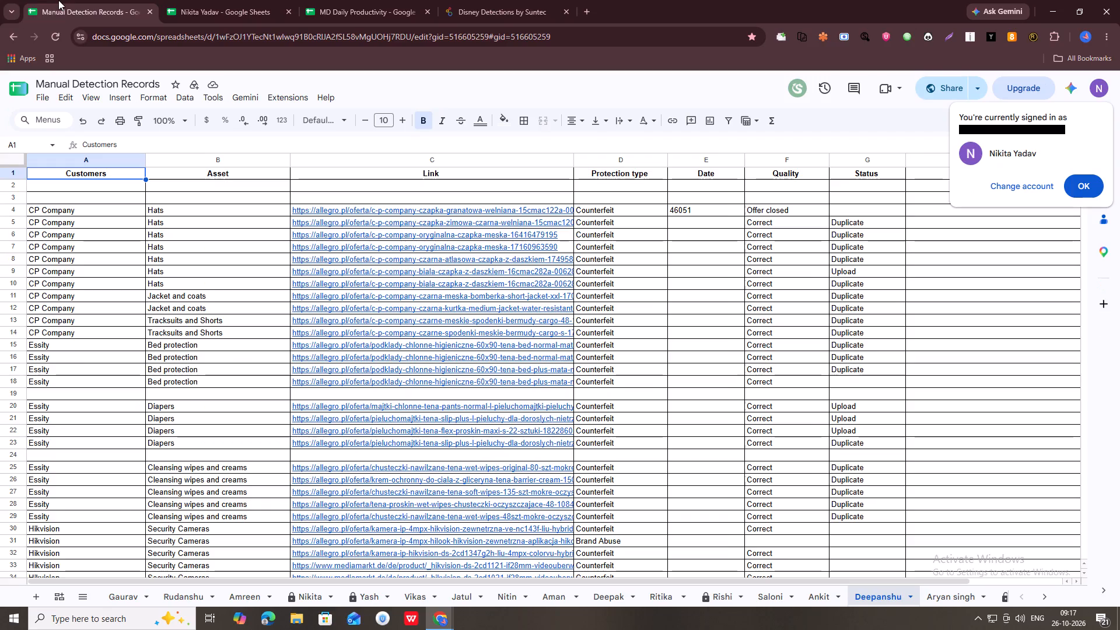
{"action": "left_click", "coordinate": [296, 601]}
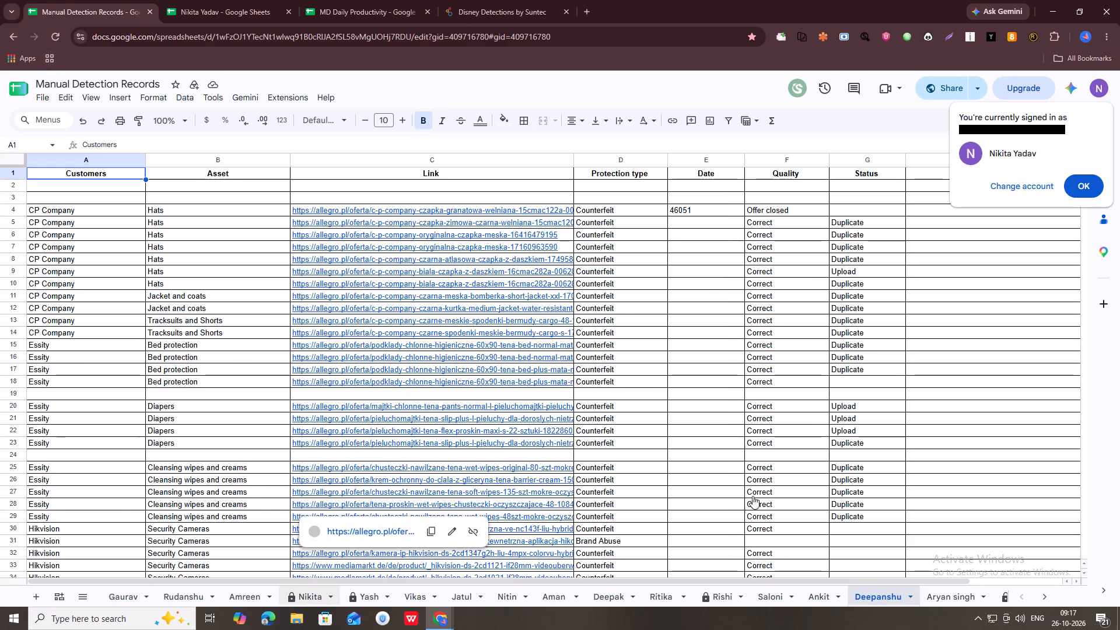
Switch to the Suntec Brand calendar and examine the customer tasks scheduled for the week starting 26/10, through to row 59.
{"action": "key", "text": "alt+Tab"}
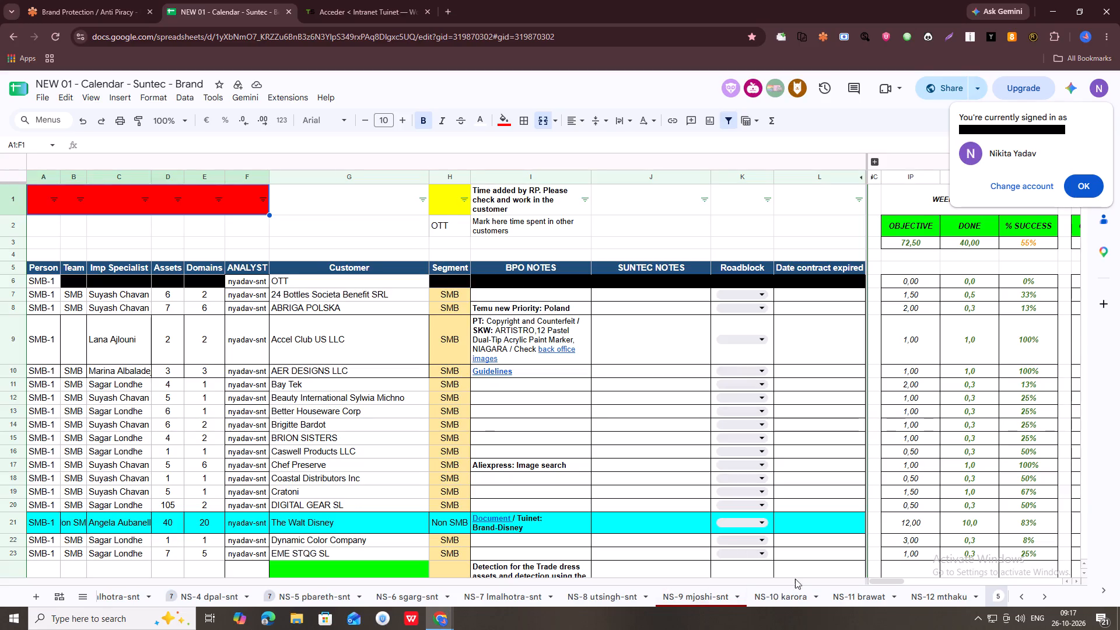
{"action": "left_click_drag", "start_coordinate": [873, 581], "coordinate": [953, 580]}
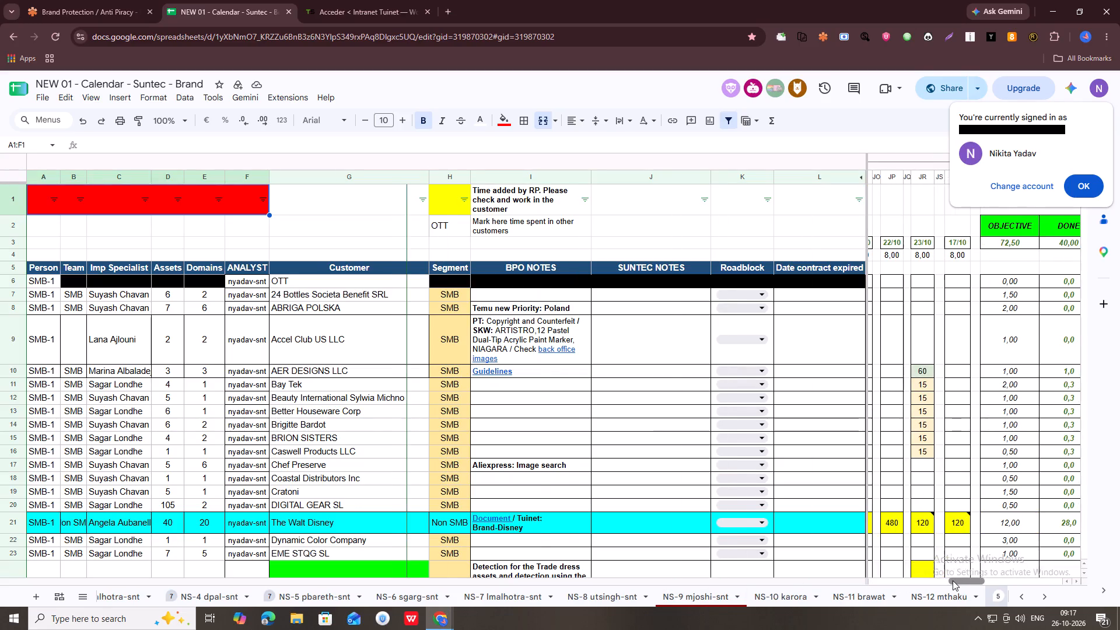
{"action": "left_click_drag", "start_coordinate": [953, 580], "coordinate": [977, 580]}
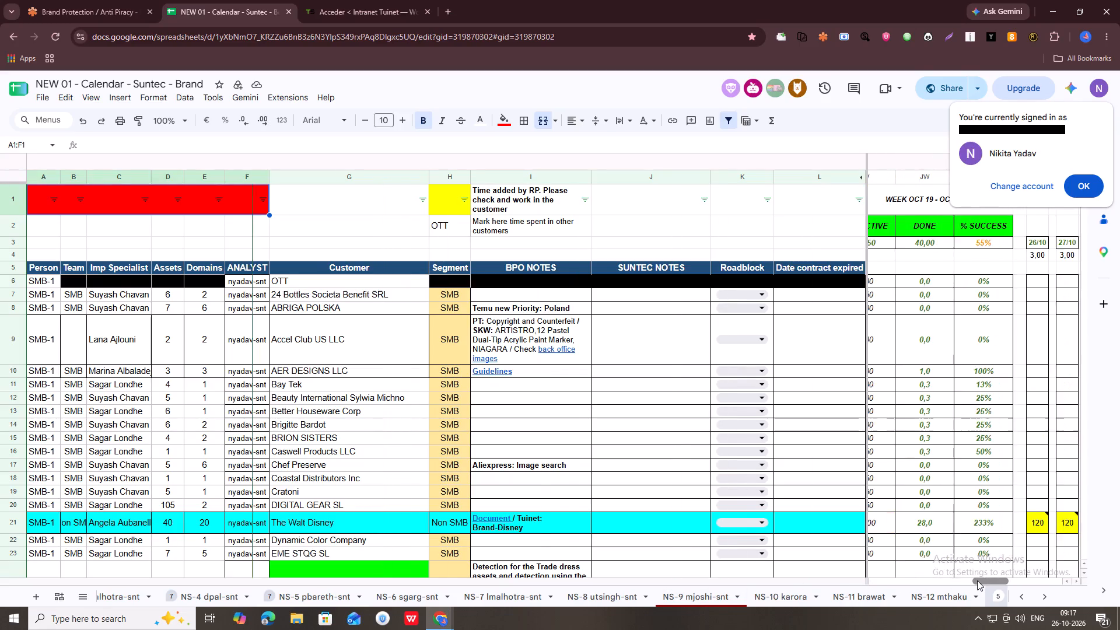
{"action": "left_click_drag", "start_coordinate": [977, 580], "coordinate": [999, 580]}
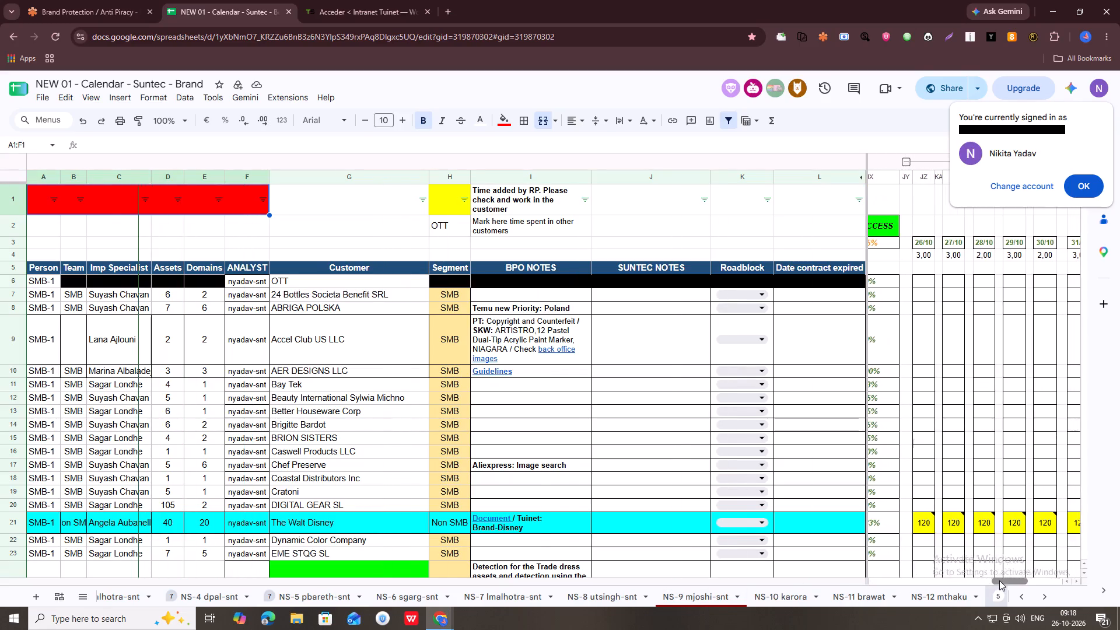
{"action": "left_click_drag", "start_coordinate": [999, 580], "coordinate": [1002, 580]}
{"action": "scroll", "coordinate": [912, 434], "scroll_direction": "down", "scroll_amount": 8}
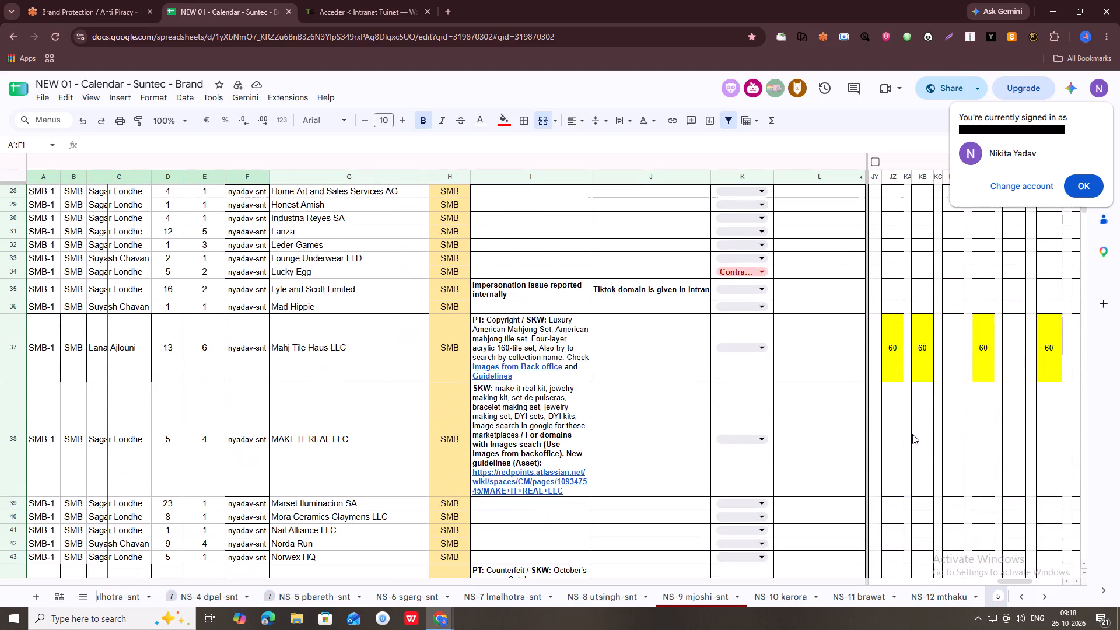
{"action": "scroll", "coordinate": [912, 434], "scroll_direction": "down", "scroll_amount": 7}
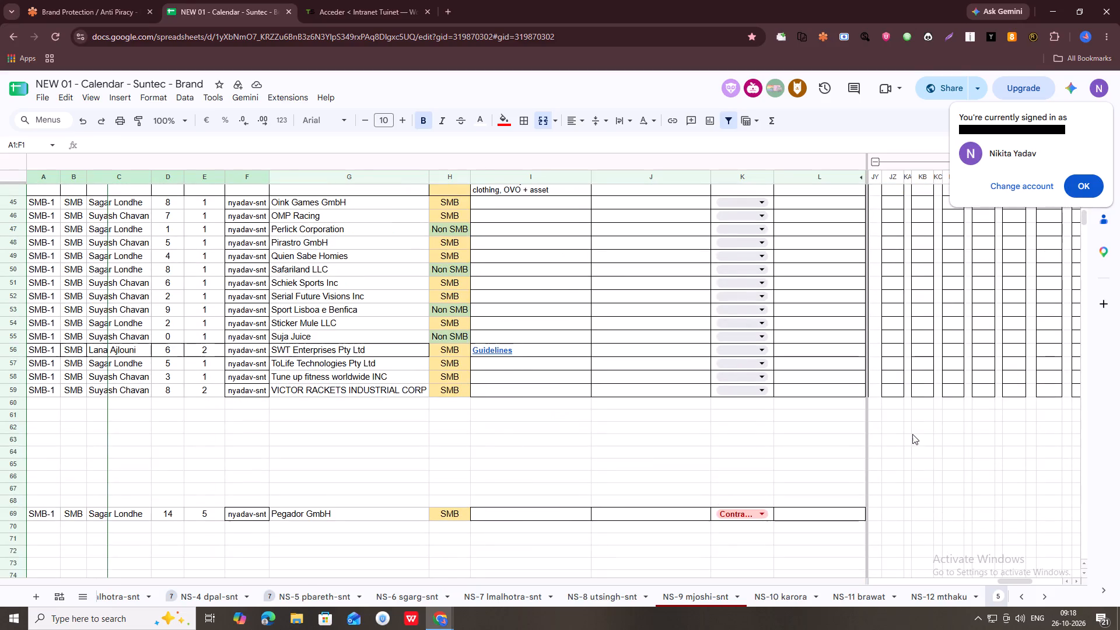
{"action": "scroll", "coordinate": [917, 428], "scroll_direction": "up", "scroll_amount": 1}
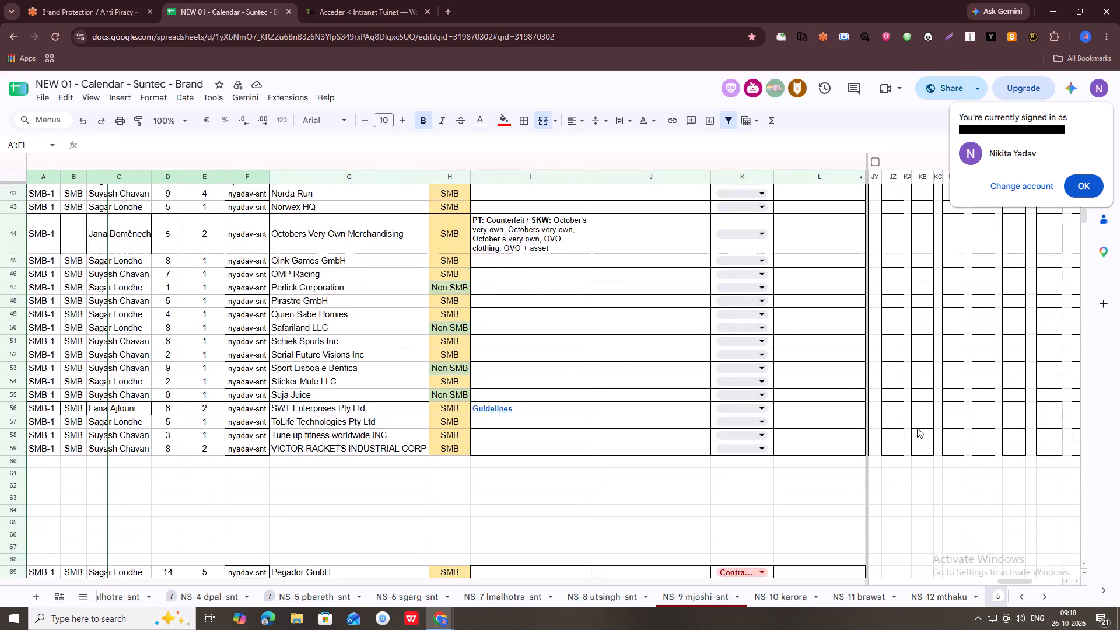
{"action": "scroll", "coordinate": [917, 428], "scroll_direction": "up", "scroll_amount": 1}
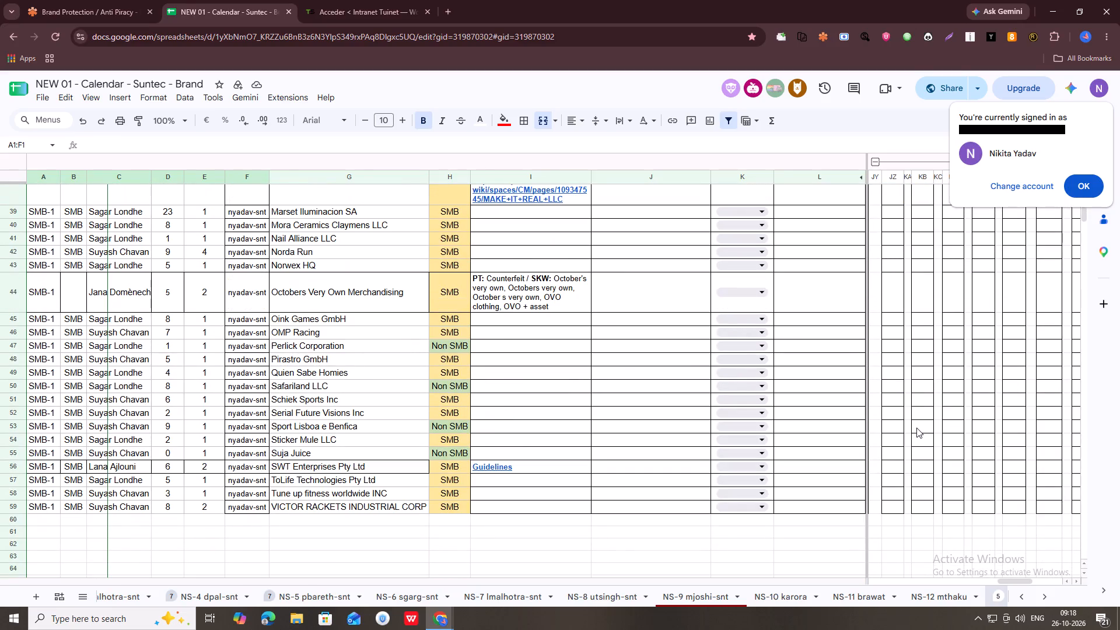
{"action": "left_click", "coordinate": [7, 511]}
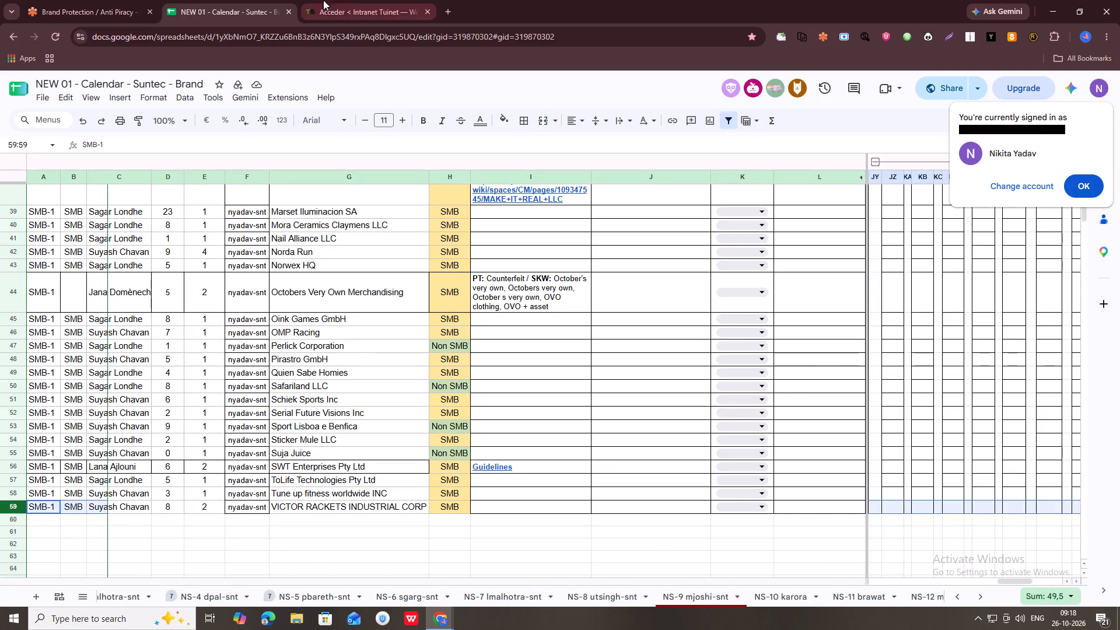
Review the daily link counts on the updated Disney Detections by Suntec dashboard and close it.
{"action": "key", "text": "alt+Tab"}
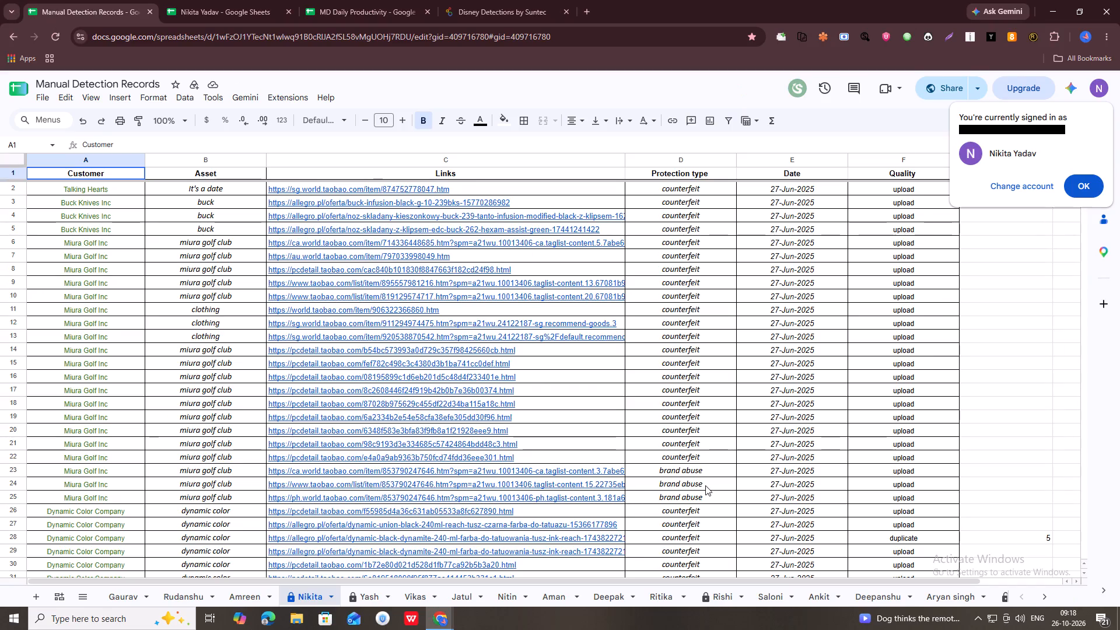
{"action": "left_click", "coordinate": [521, 0]}
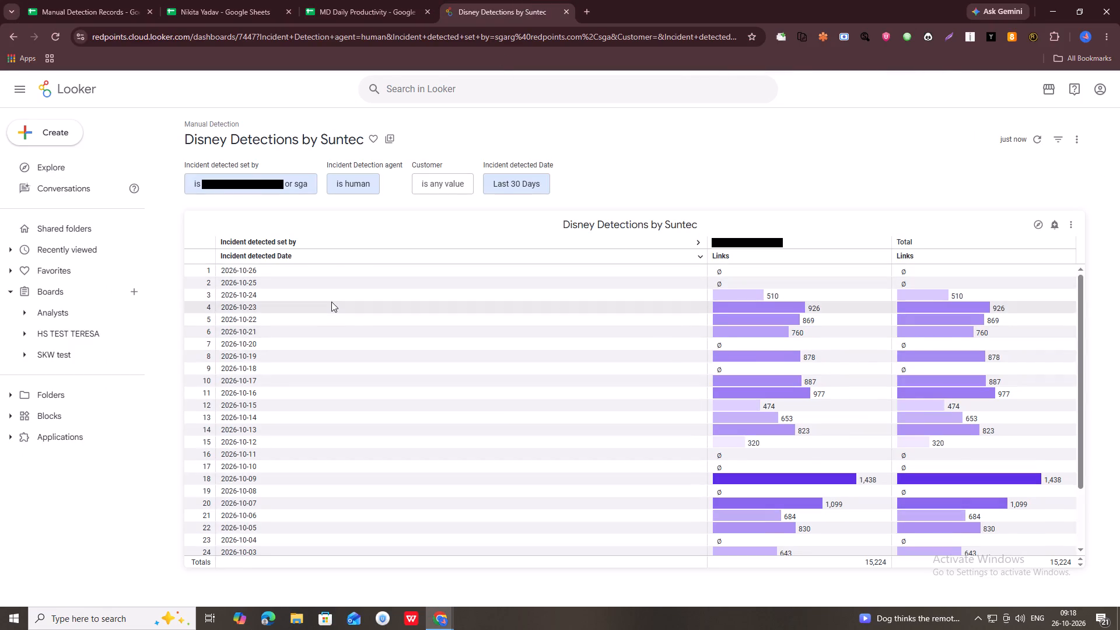
{"action": "left_click", "coordinate": [567, 10]}
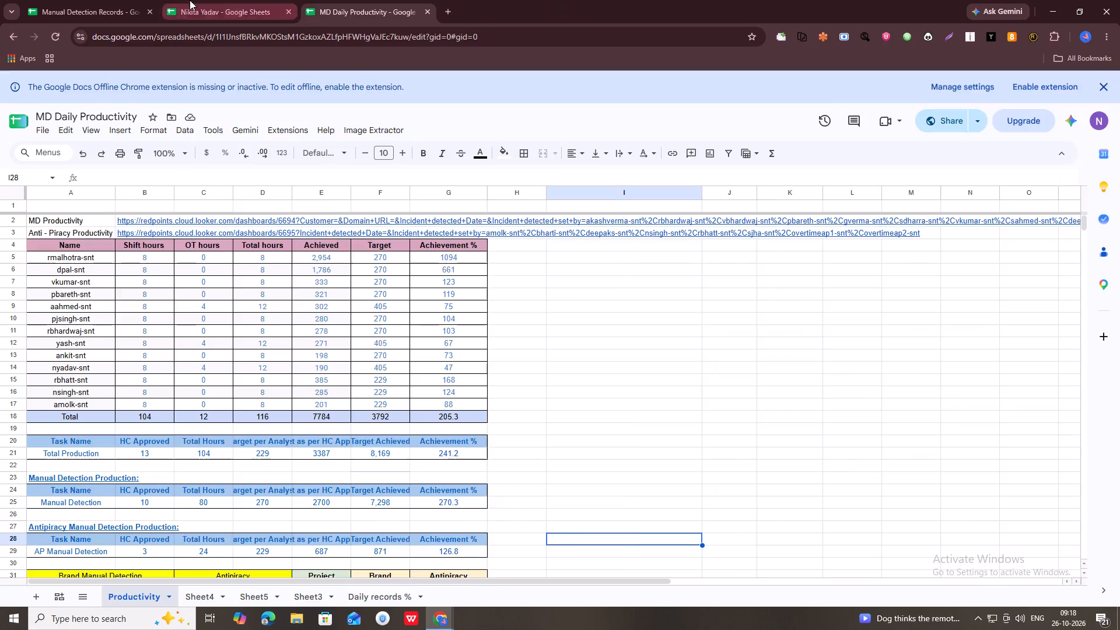
In the Nikita sheet of Manual Detection Records, fill the first empty row after the last record, row 101413, with light purple.
{"action": "left_click", "coordinate": [80, 0]}
{"action": "key", "text": "ctrl+End"}
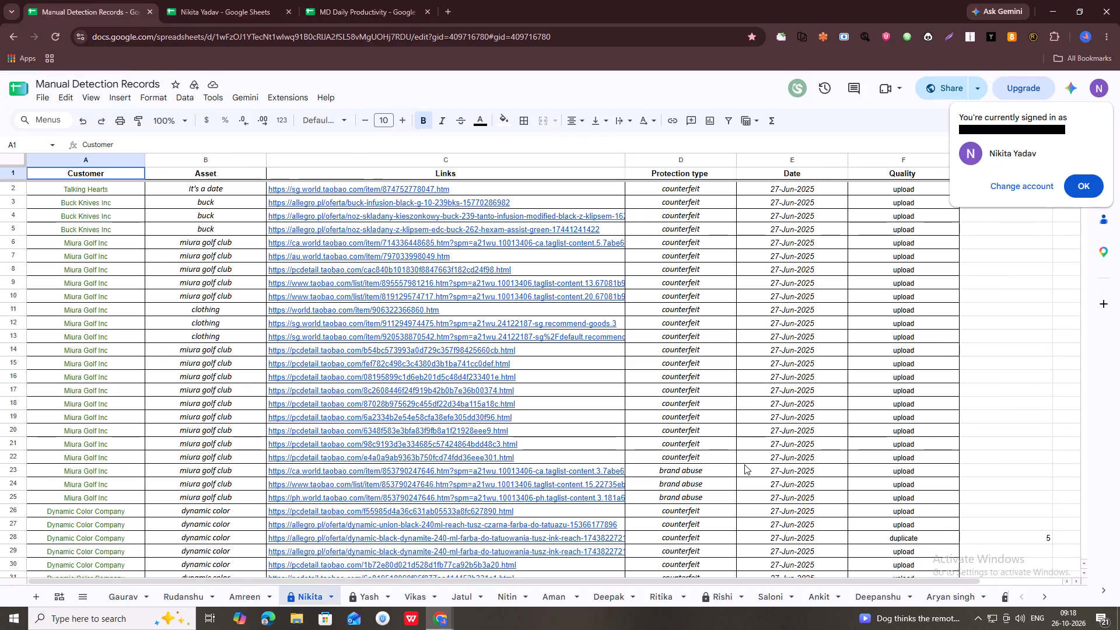
{"action": "key", "text": "ctrl+Left"}
{"action": "key", "text": "ctrl+Up"}
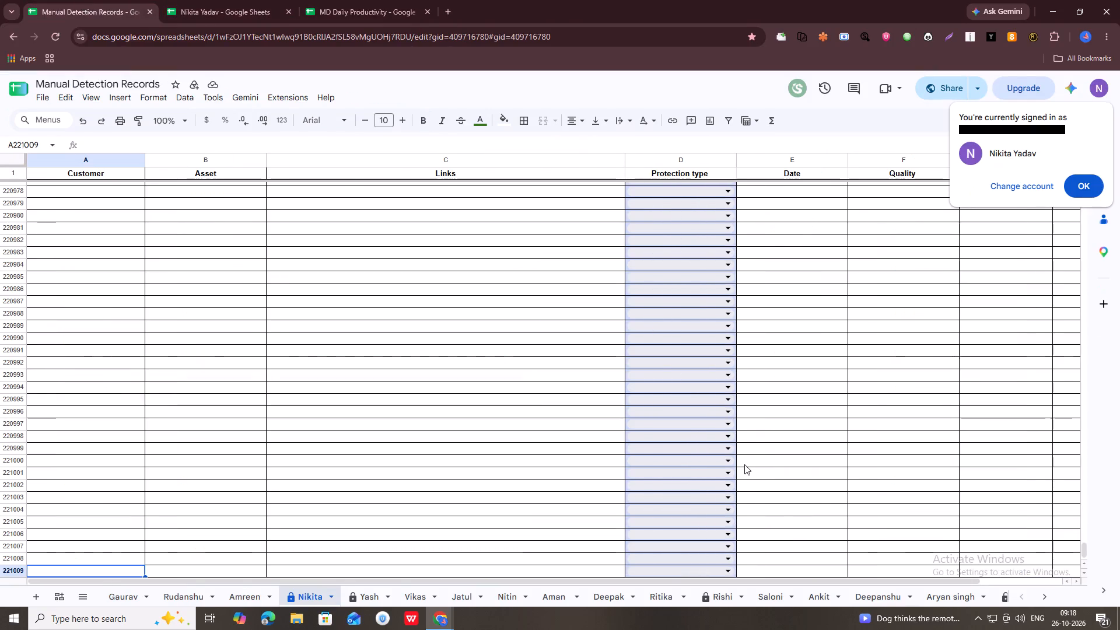
{"action": "key", "text": "Down"}
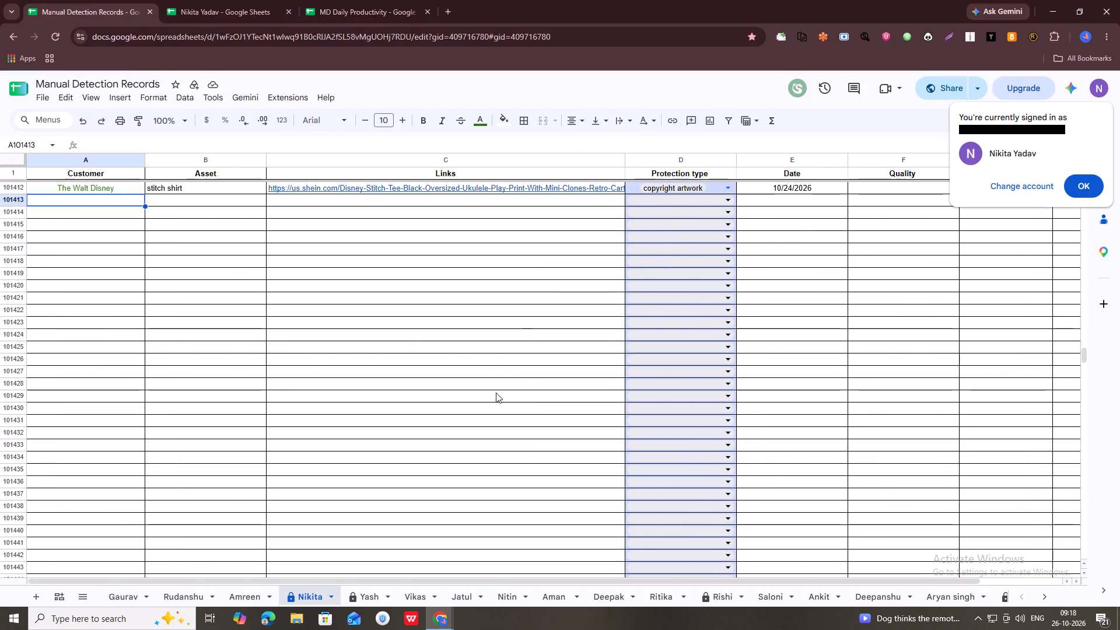
{"action": "left_click", "coordinate": [20, 199]}
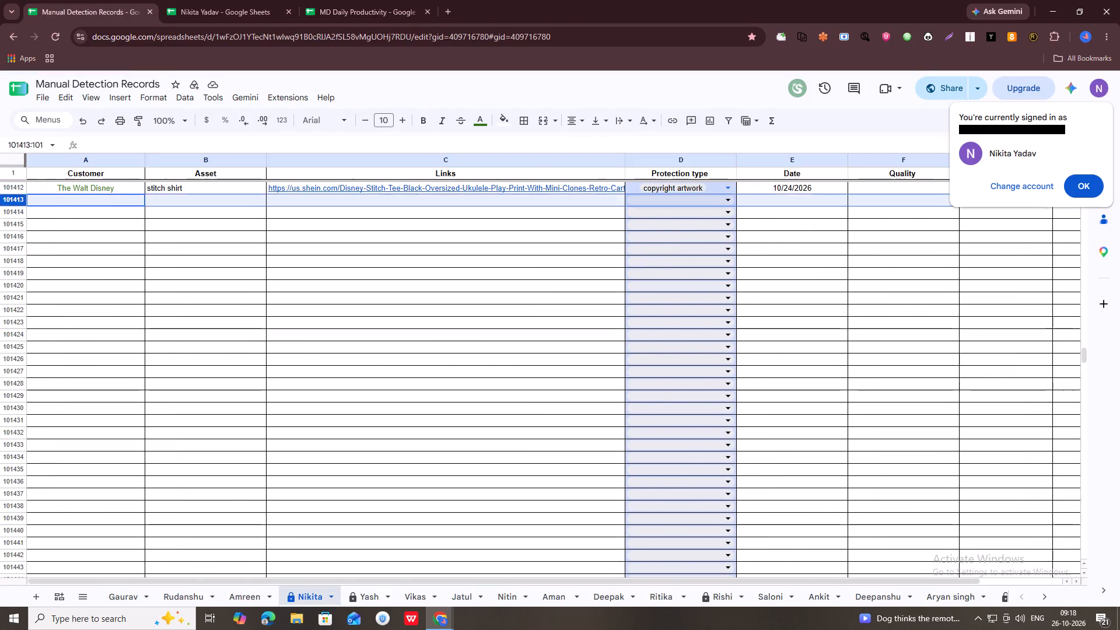
{"action": "left_click", "coordinate": [503, 122]}
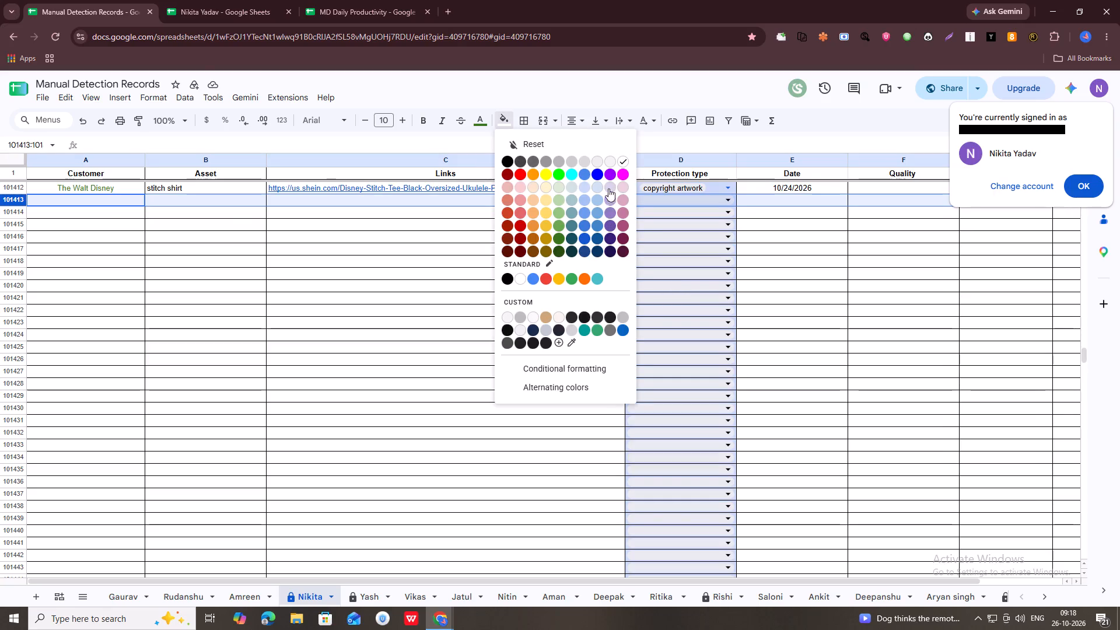
{"action": "left_click", "coordinate": [608, 187]}
{"action": "left_click", "coordinate": [62, 207]}
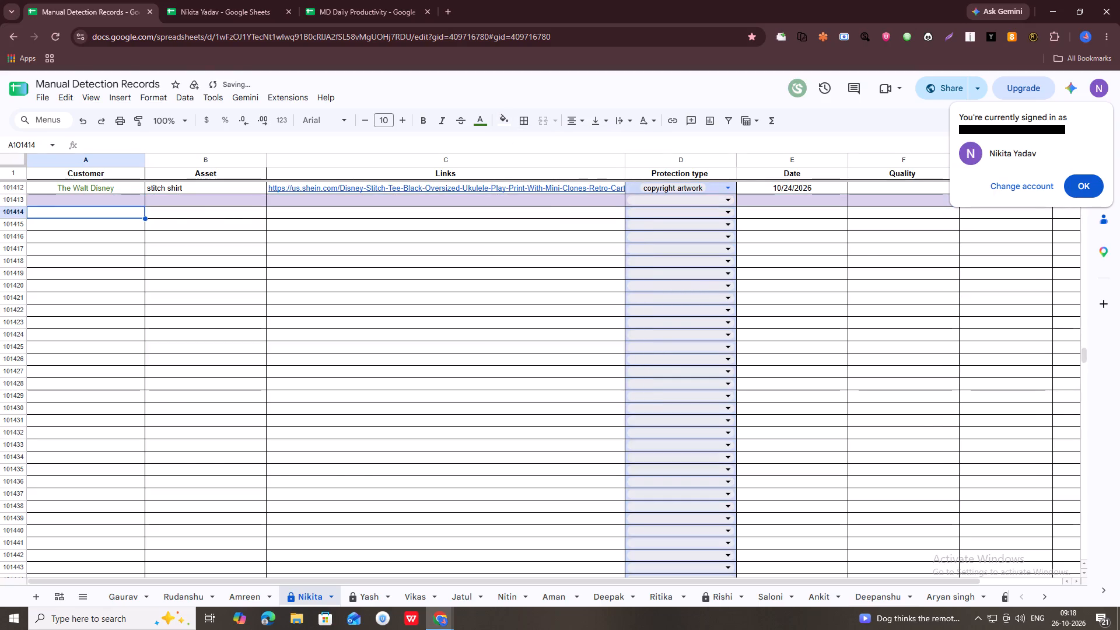
Switch to the Suntec Brand calendar and enter 30 for 24 Bottles Societa Benefit SRL in the 26/10 column.
{"action": "key", "text": "alt+Tab"}
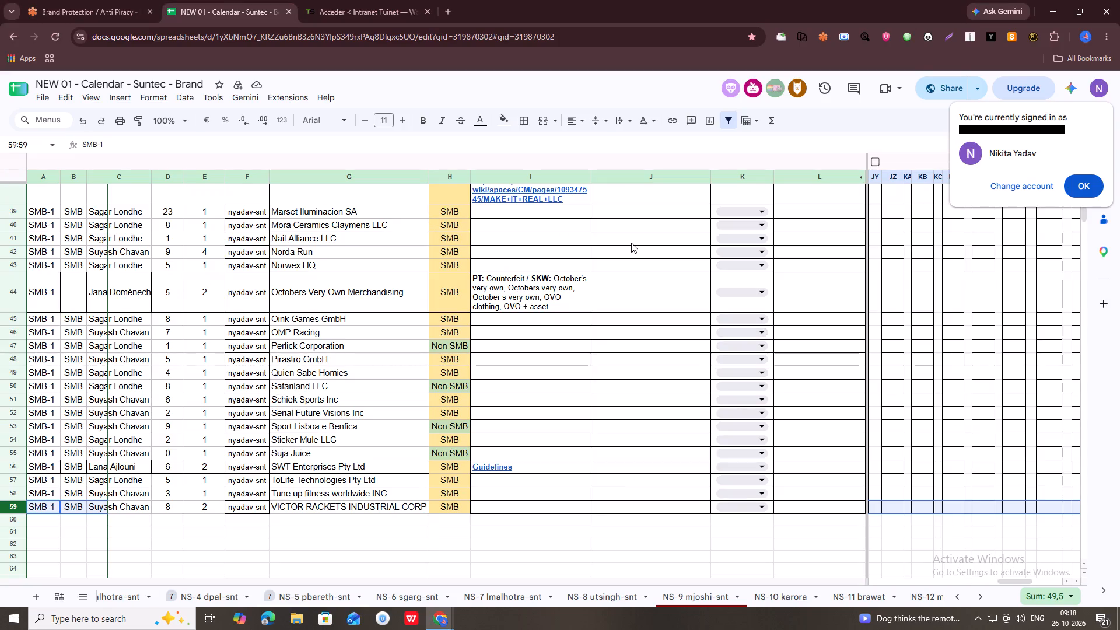
{"action": "scroll", "coordinate": [698, 398], "scroll_direction": "up", "scroll_amount": 2}
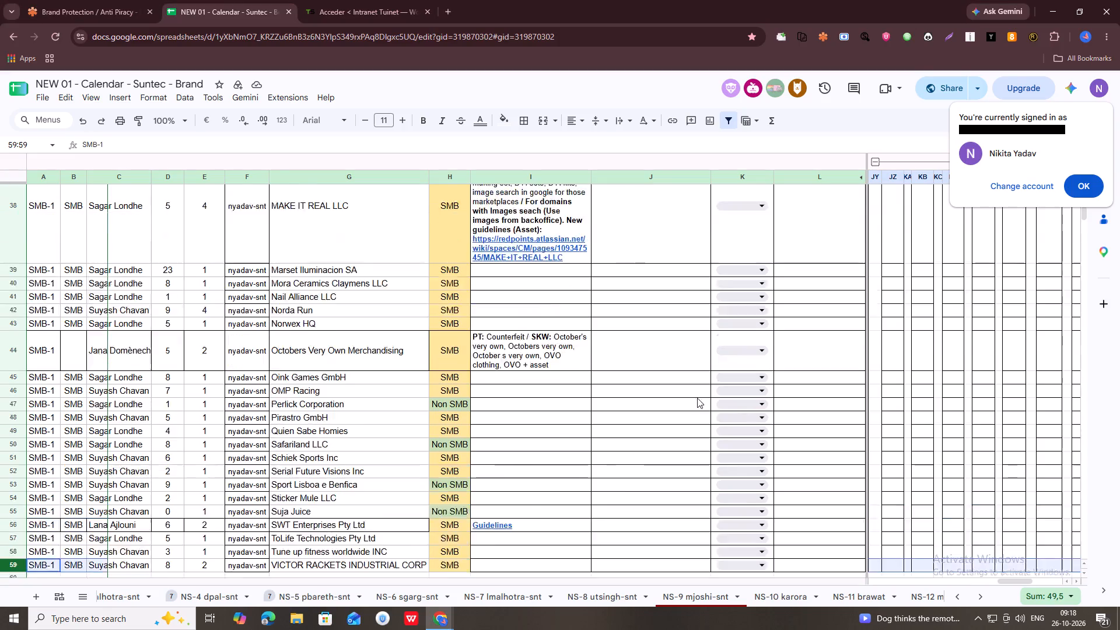
{"action": "scroll", "coordinate": [697, 398], "scroll_direction": "up", "scroll_amount": 6}
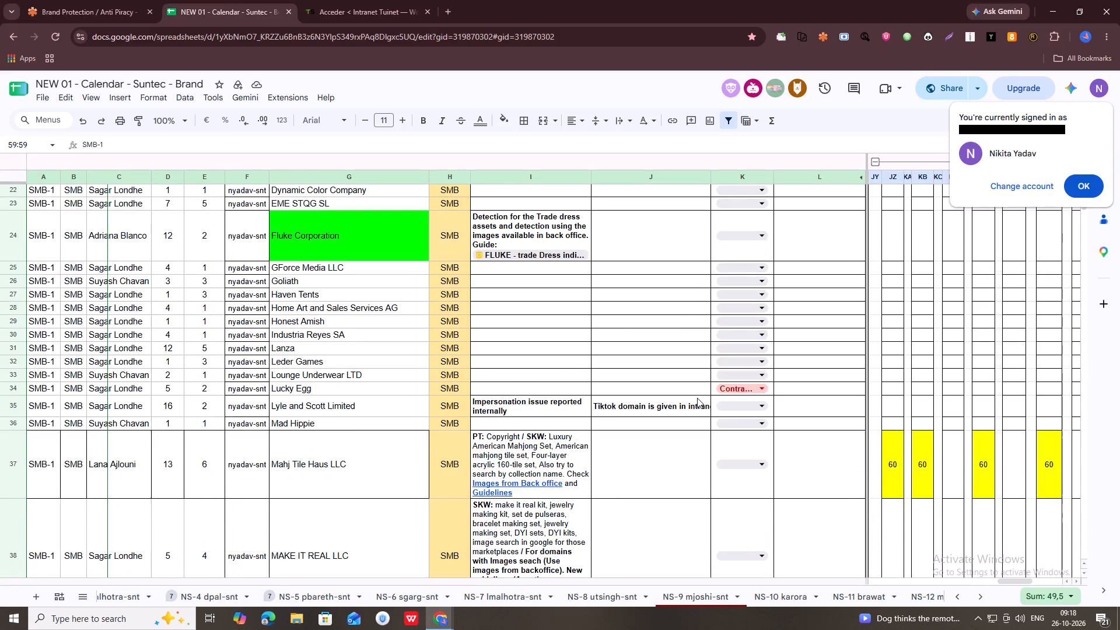
{"action": "scroll", "coordinate": [697, 398], "scroll_direction": "up", "scroll_amount": 4}
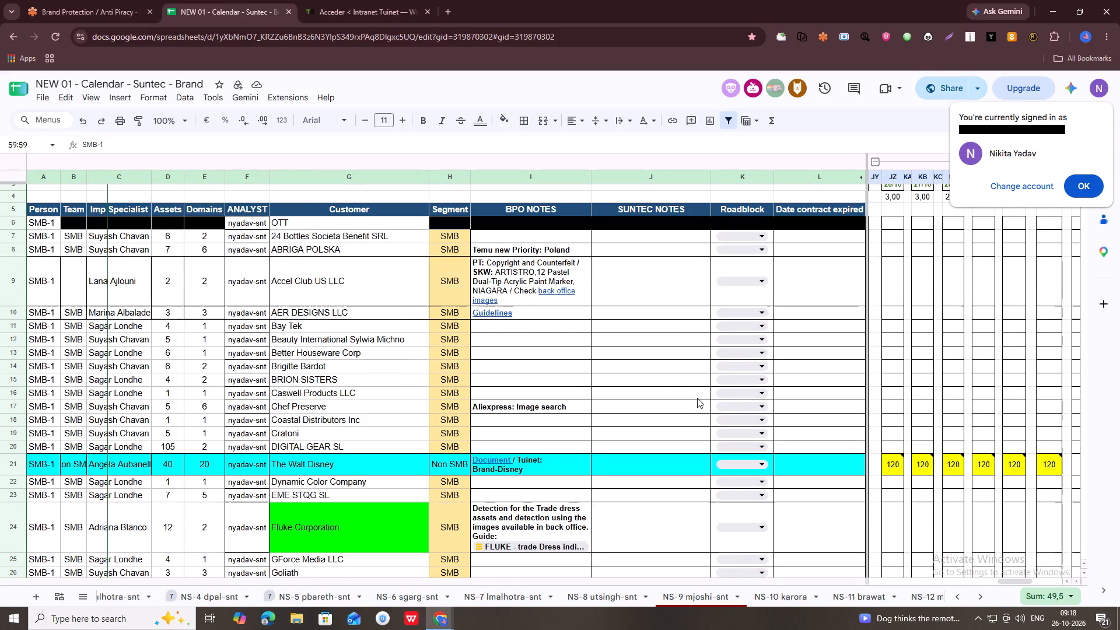
{"action": "left_click", "coordinate": [0, 246]}
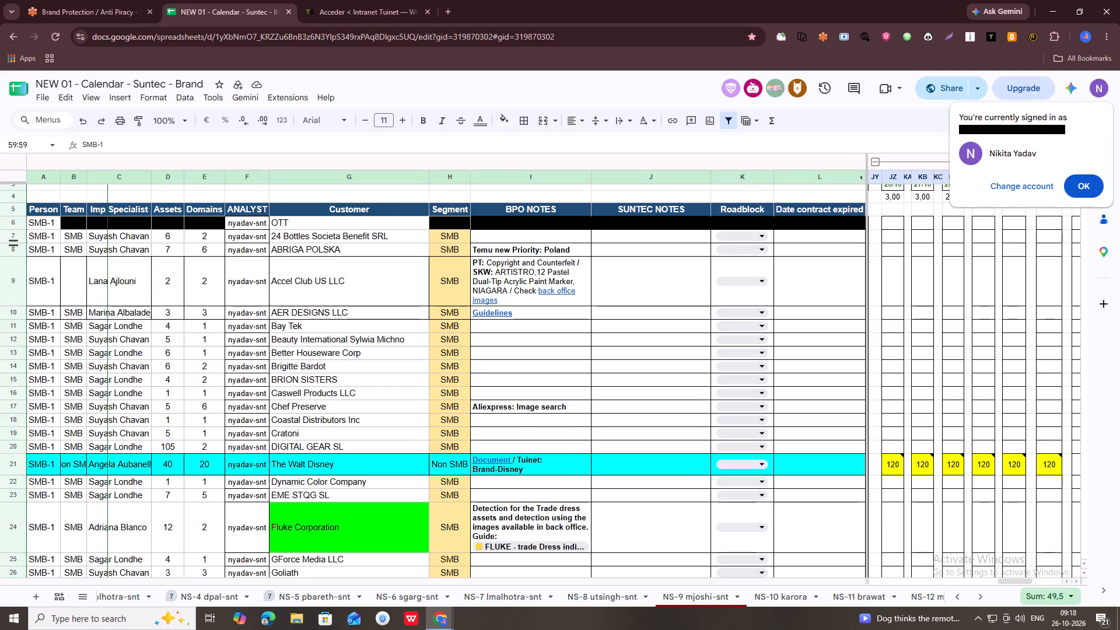
{"action": "left_click", "coordinate": [0, 235]}
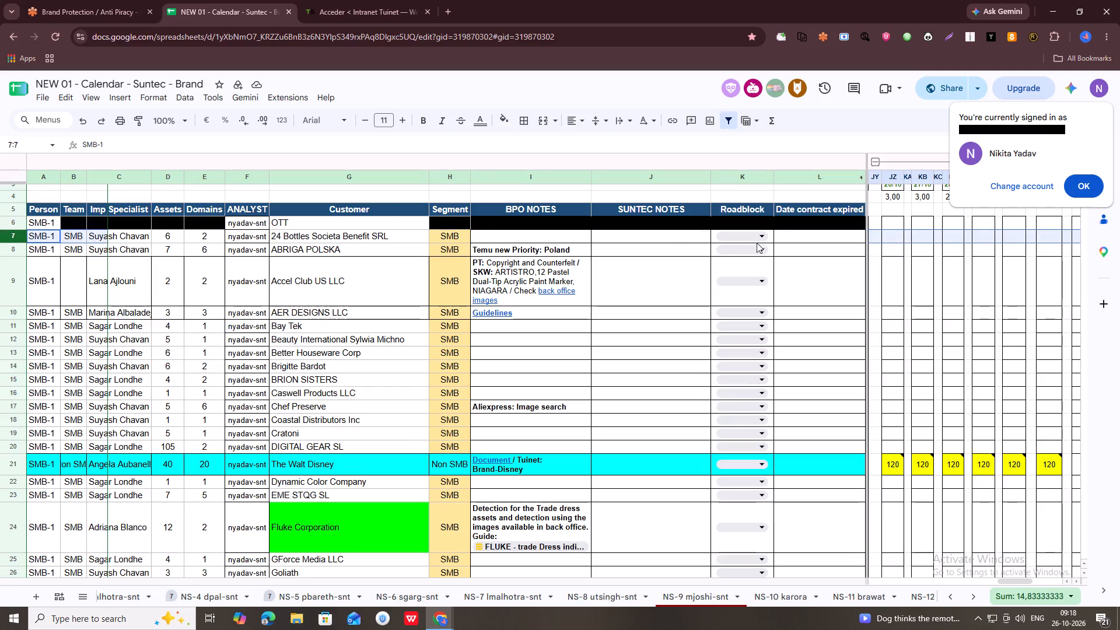
{"action": "left_click", "coordinate": [892, 239]}
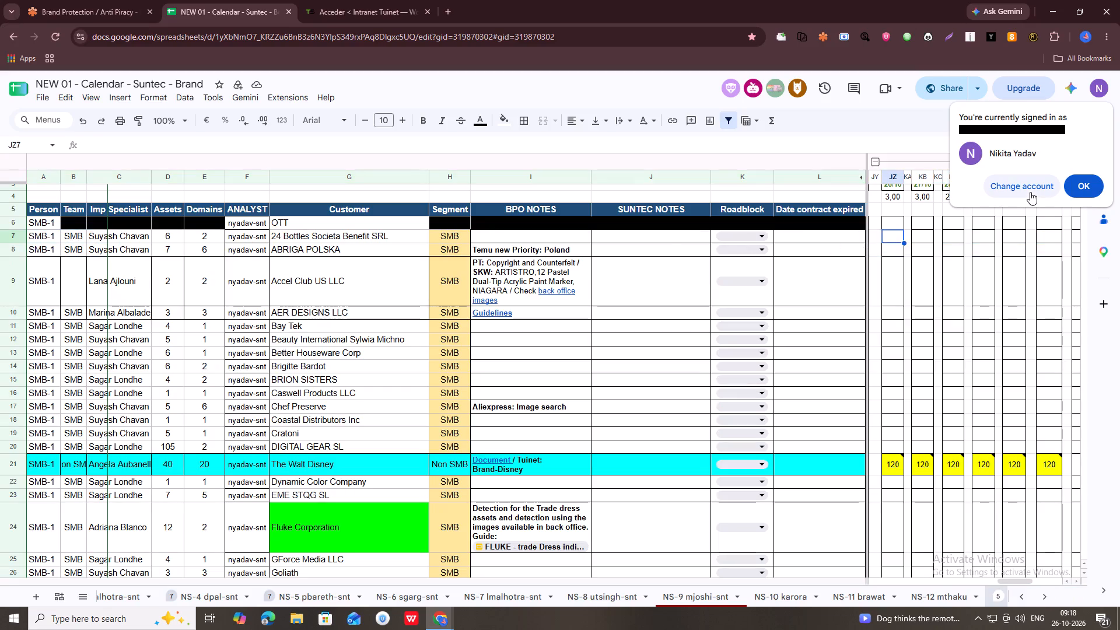
{"action": "type", "text": "30"}
{"action": "key", "text": "Down"}
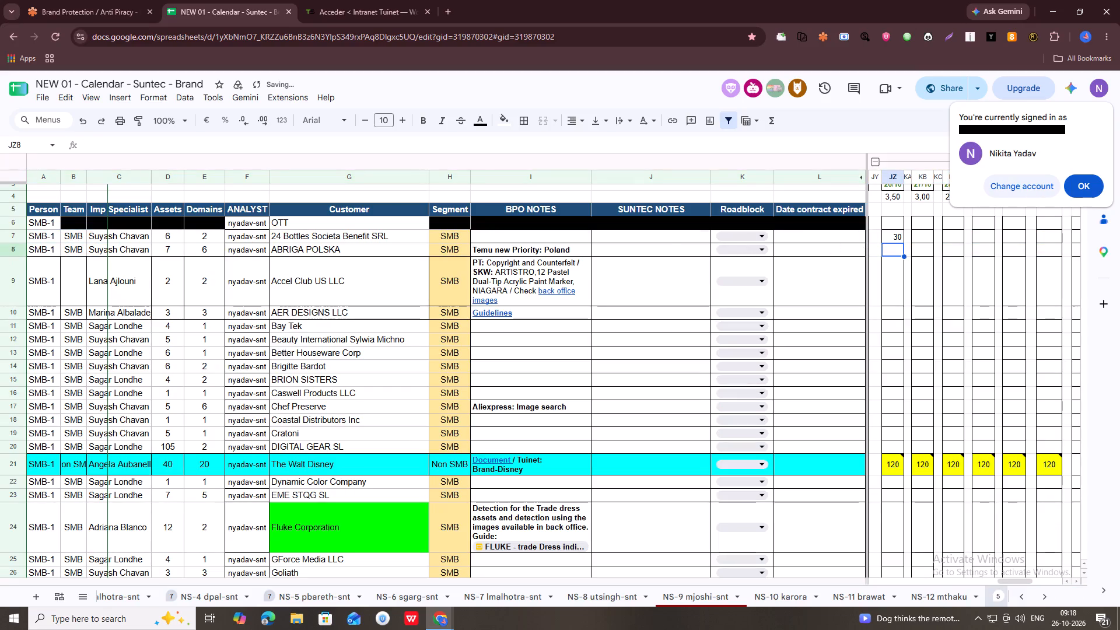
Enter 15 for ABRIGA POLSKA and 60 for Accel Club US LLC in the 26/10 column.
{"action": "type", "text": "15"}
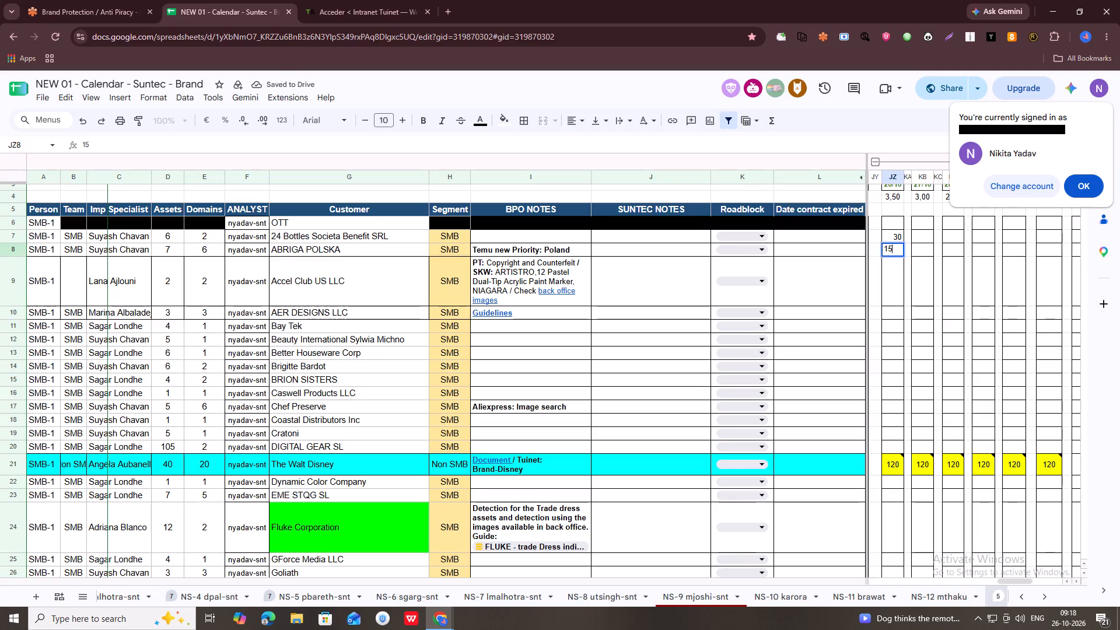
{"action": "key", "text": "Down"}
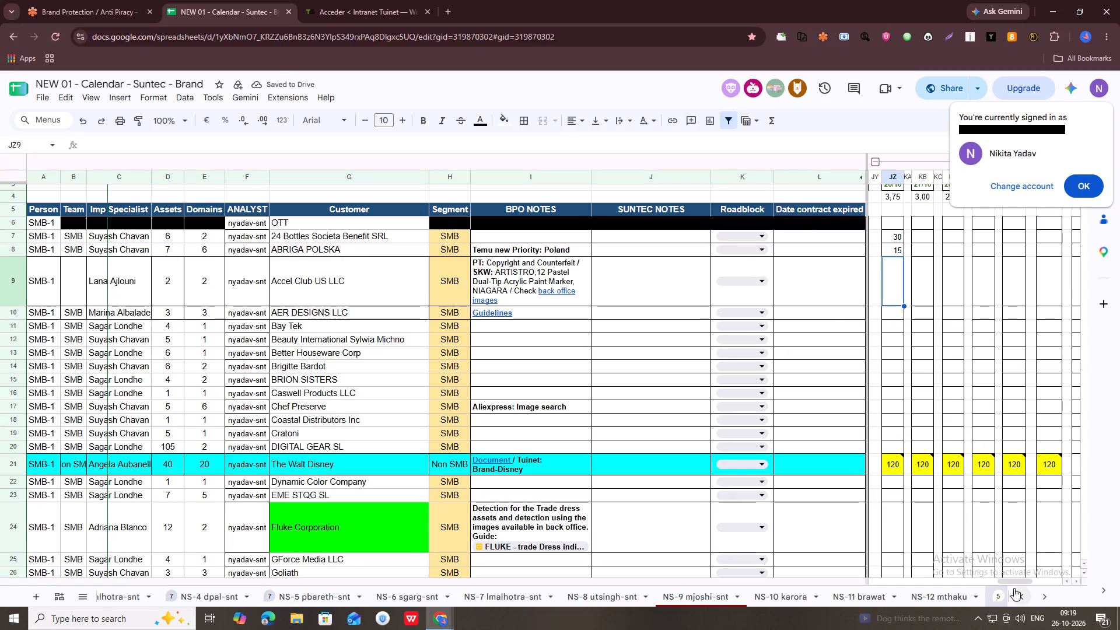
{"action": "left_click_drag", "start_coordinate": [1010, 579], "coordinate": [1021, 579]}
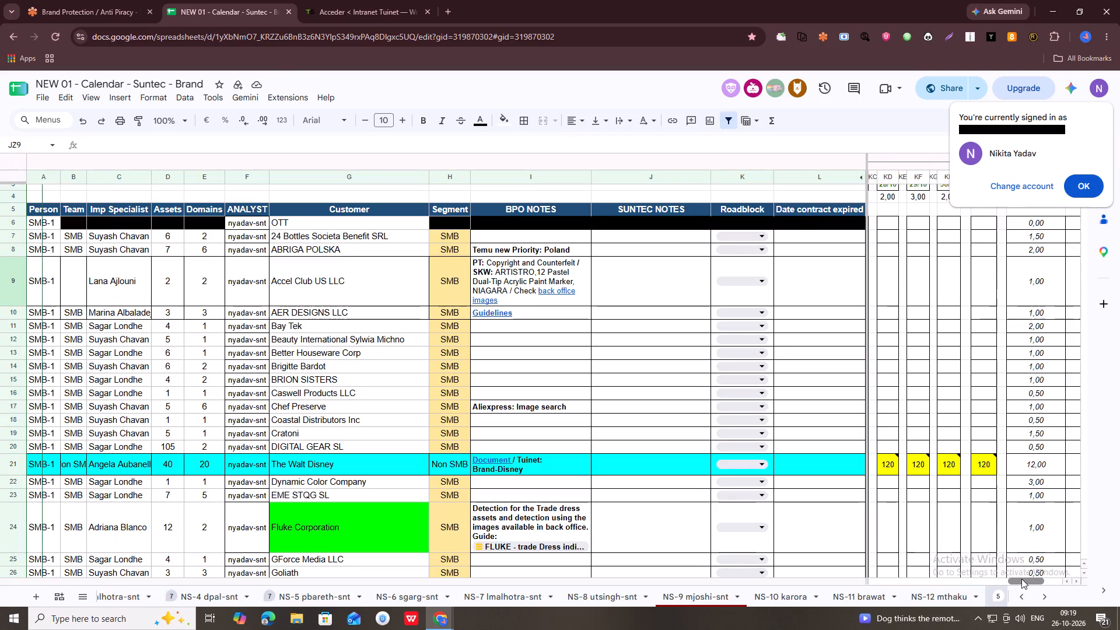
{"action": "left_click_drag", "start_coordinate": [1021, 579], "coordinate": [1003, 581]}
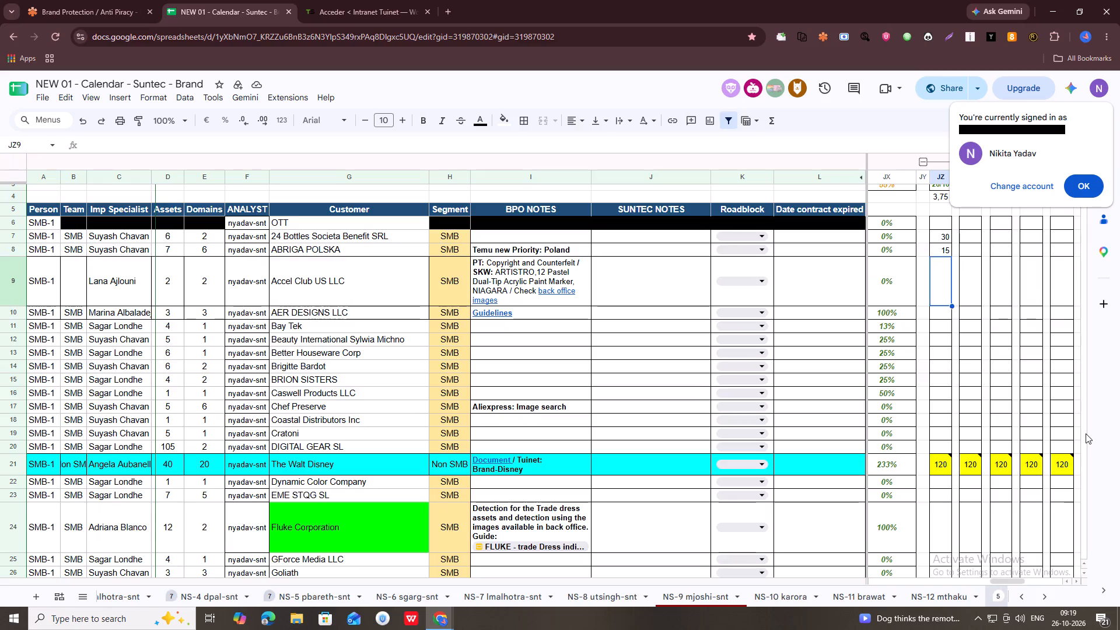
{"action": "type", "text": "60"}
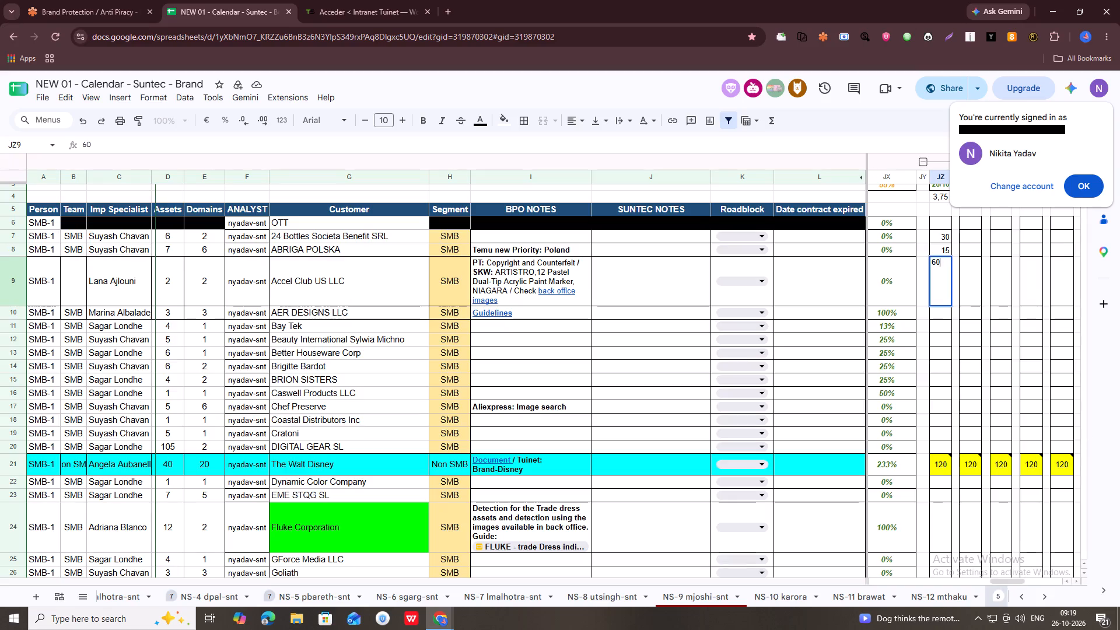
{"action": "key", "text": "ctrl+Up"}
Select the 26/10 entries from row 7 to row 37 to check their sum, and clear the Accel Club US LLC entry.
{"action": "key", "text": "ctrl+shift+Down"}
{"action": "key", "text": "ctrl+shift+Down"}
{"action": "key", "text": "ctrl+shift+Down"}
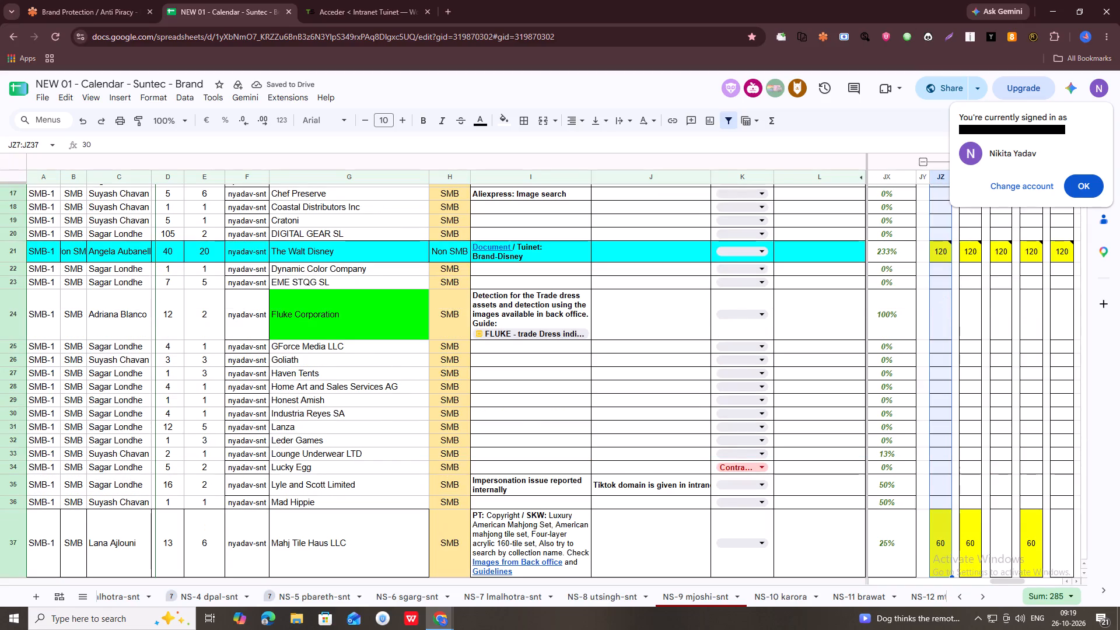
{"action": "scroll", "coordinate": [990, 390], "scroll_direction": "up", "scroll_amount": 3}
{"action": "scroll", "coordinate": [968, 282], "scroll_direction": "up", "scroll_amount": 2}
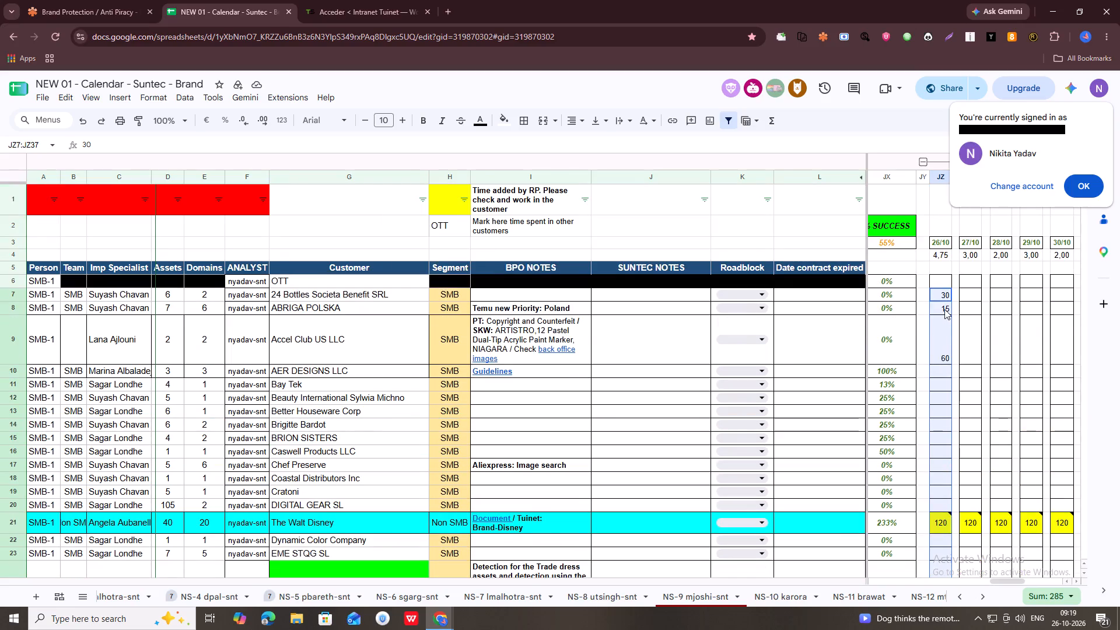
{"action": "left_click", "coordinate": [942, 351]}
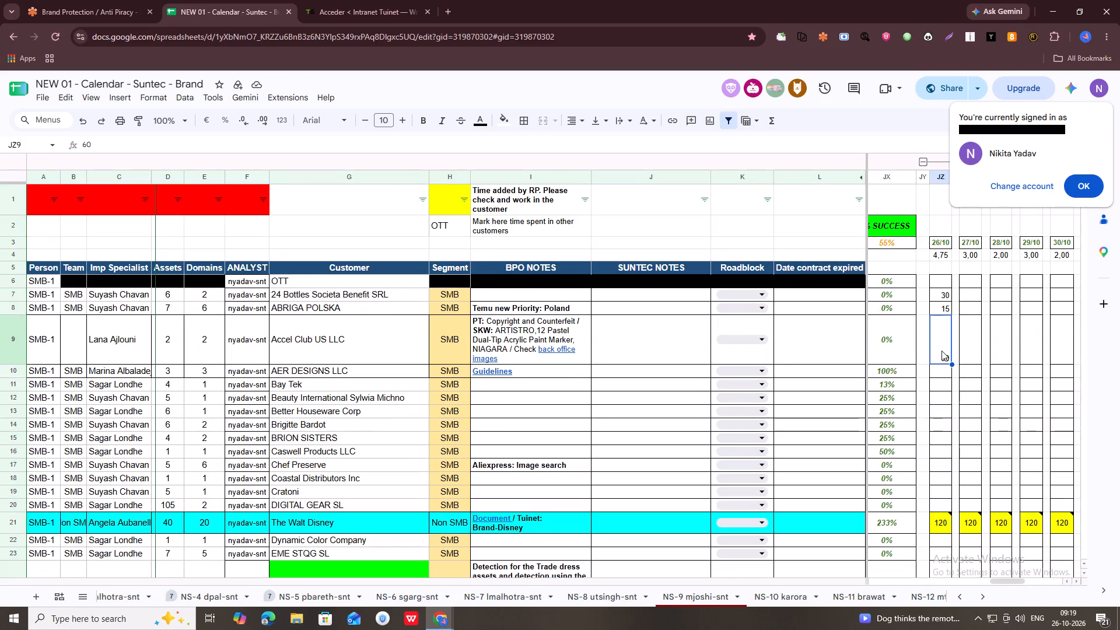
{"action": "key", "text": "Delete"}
Enter 30 for VICTOR RACKETS INDUSTRIAL CORP in row 59 of the 26/10 column.
{"action": "key", "text": "ctrl+Down"}
{"action": "key", "text": "ctrl+Down"}
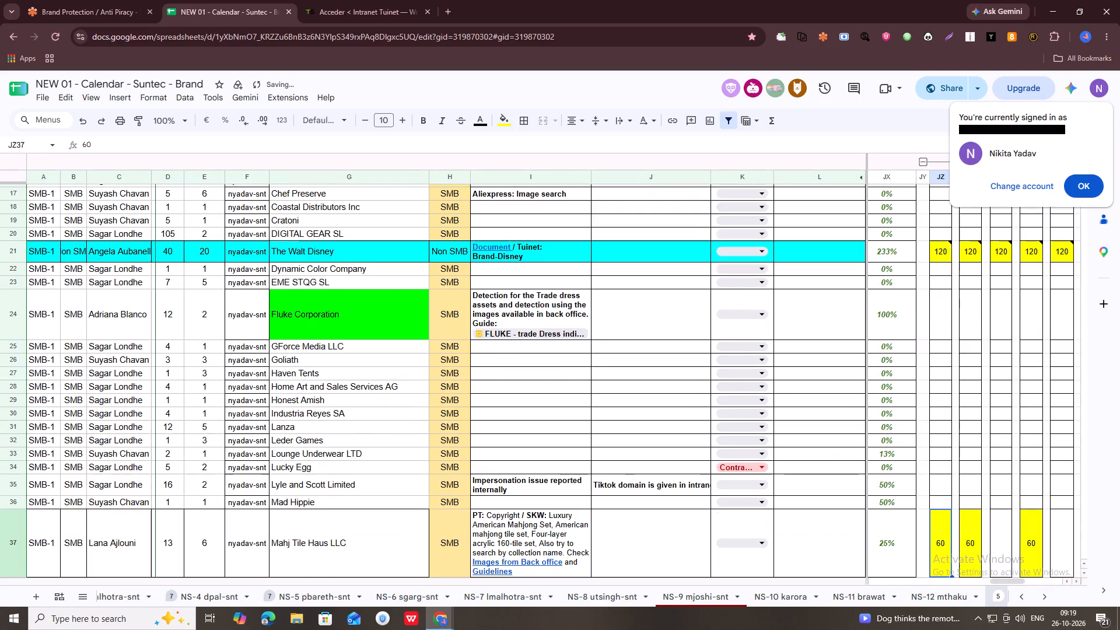
{"action": "key", "text": "Down"}
{"action": "key", "text": "Down"}
{"action": "key", "text": "Down"}
{"action": "key", "text": "Down"}
{"action": "key", "text": "Down"}
{"action": "key", "text": "Down"}
{"action": "key", "text": "Down"}
{"action": "key", "text": "Down"}
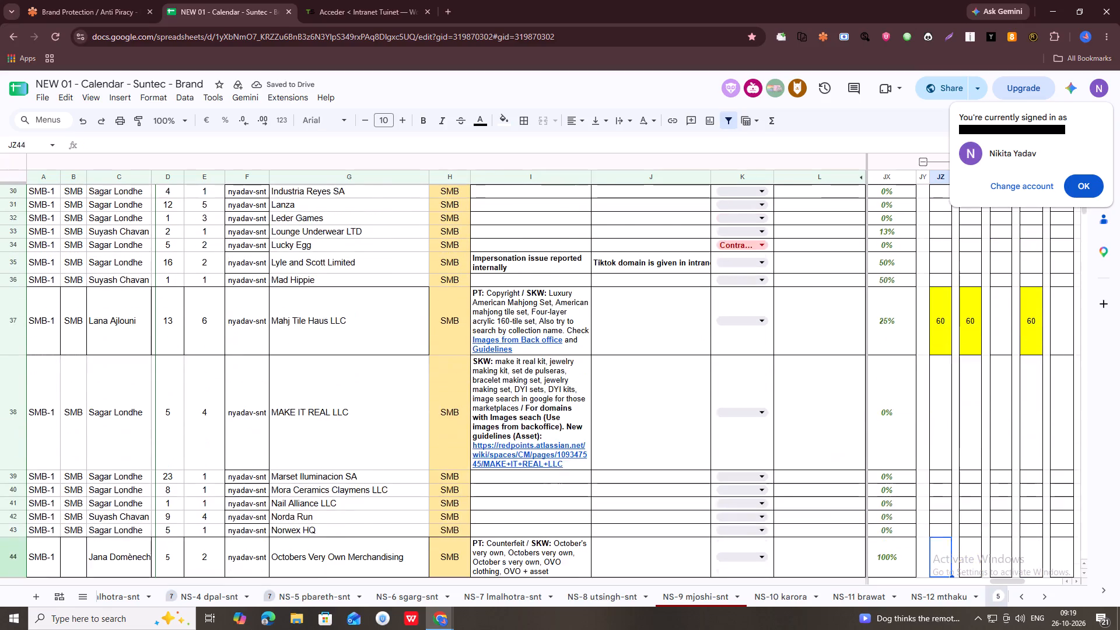
{"action": "key", "text": "Down"}
{"action": "key", "text": "Down"}
{"action": "key", "text": "Down"}
{"action": "key", "text": "Down"}
{"action": "key", "text": "Down"}
{"action": "key", "text": "Down"}
{"action": "key", "text": "Down"}
{"action": "key", "text": "Down"}
{"action": "key", "text": "Down"}
{"action": "key", "text": "Down"}
{"action": "key", "text": "Down"}
{"action": "key", "text": "Down"}
{"action": "key", "text": "Down"}
{"action": "key", "text": "Down"}
{"action": "key", "text": "Down"}
{"action": "key", "text": "Down"}
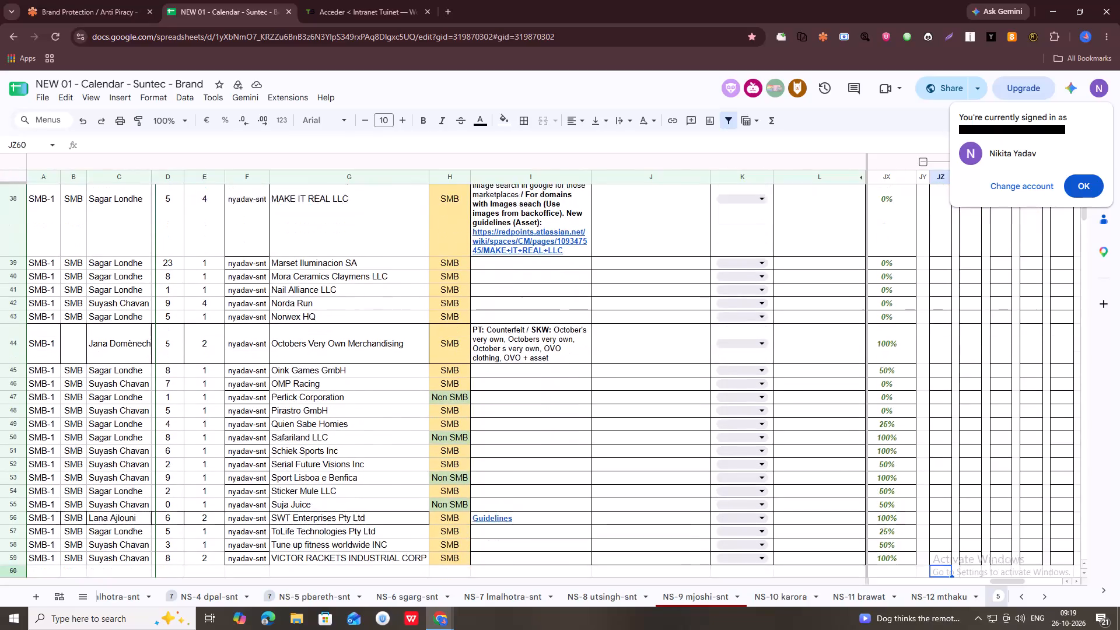
{"action": "key", "text": "Up"}
{"action": "key", "text": "Up"}
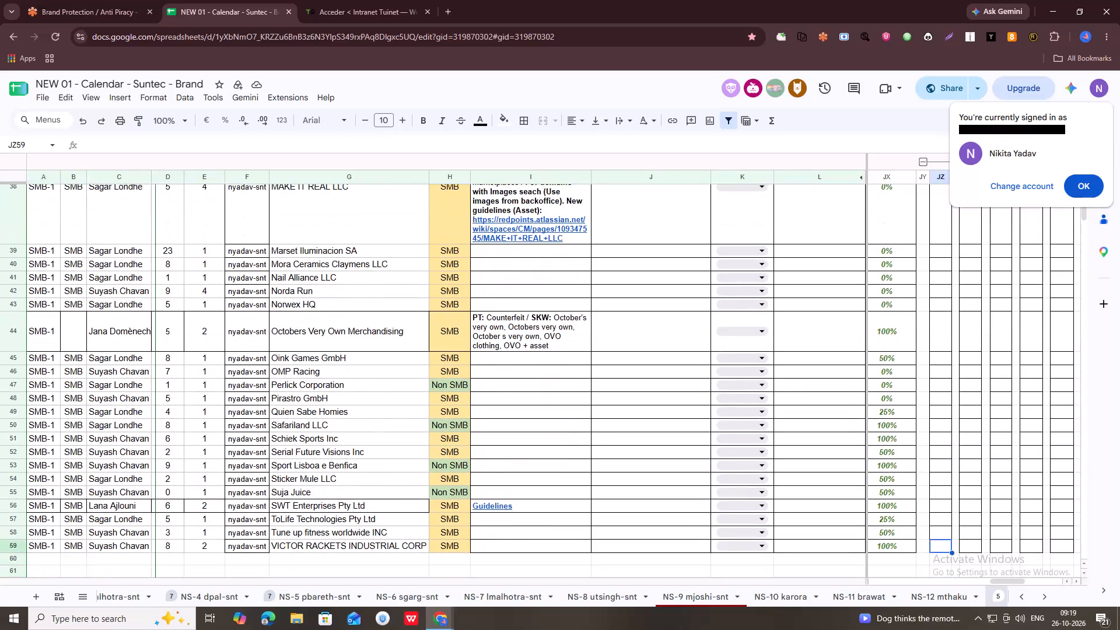
{"action": "type", "text": "30"}
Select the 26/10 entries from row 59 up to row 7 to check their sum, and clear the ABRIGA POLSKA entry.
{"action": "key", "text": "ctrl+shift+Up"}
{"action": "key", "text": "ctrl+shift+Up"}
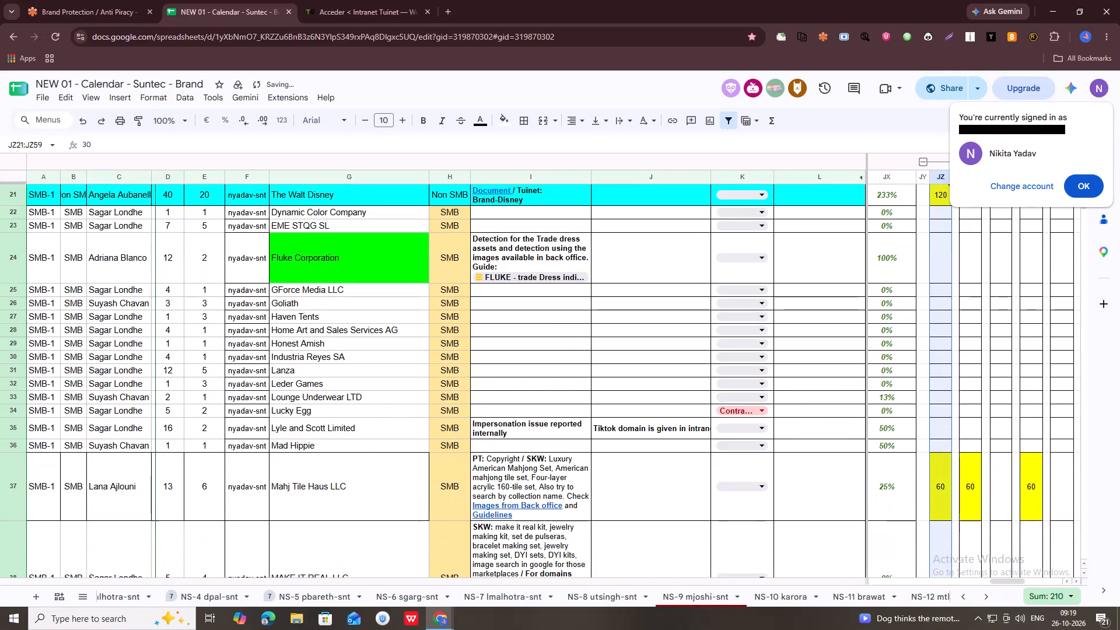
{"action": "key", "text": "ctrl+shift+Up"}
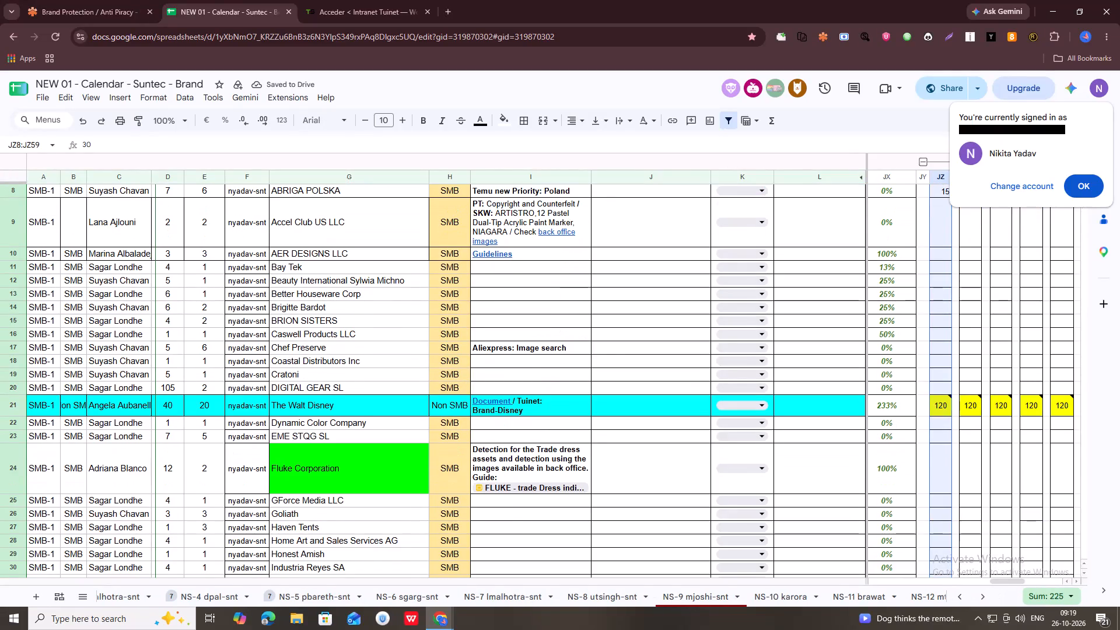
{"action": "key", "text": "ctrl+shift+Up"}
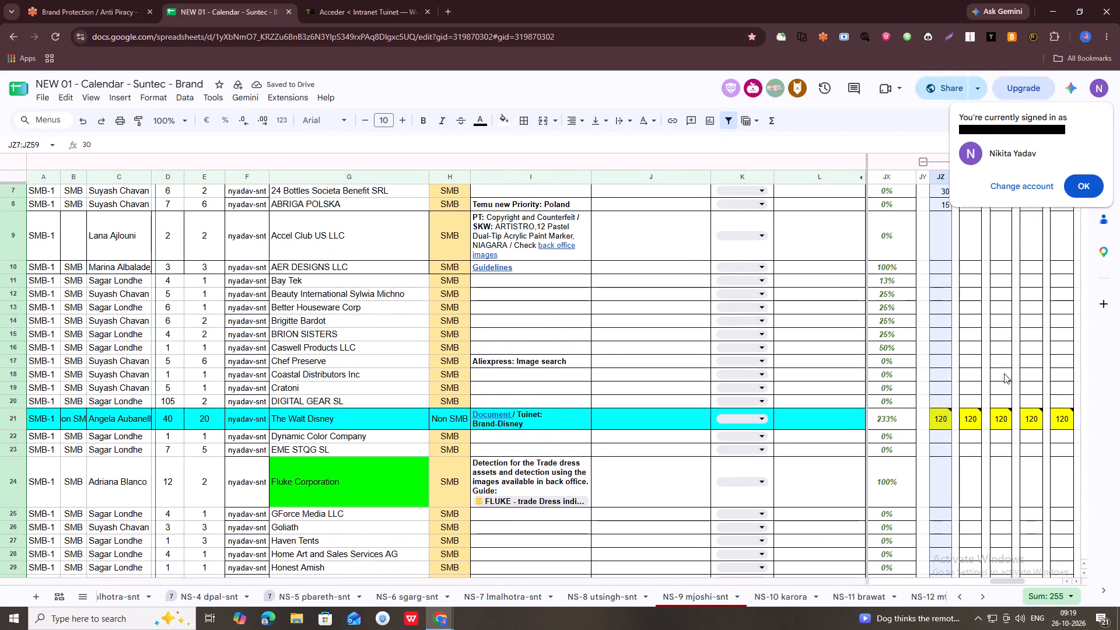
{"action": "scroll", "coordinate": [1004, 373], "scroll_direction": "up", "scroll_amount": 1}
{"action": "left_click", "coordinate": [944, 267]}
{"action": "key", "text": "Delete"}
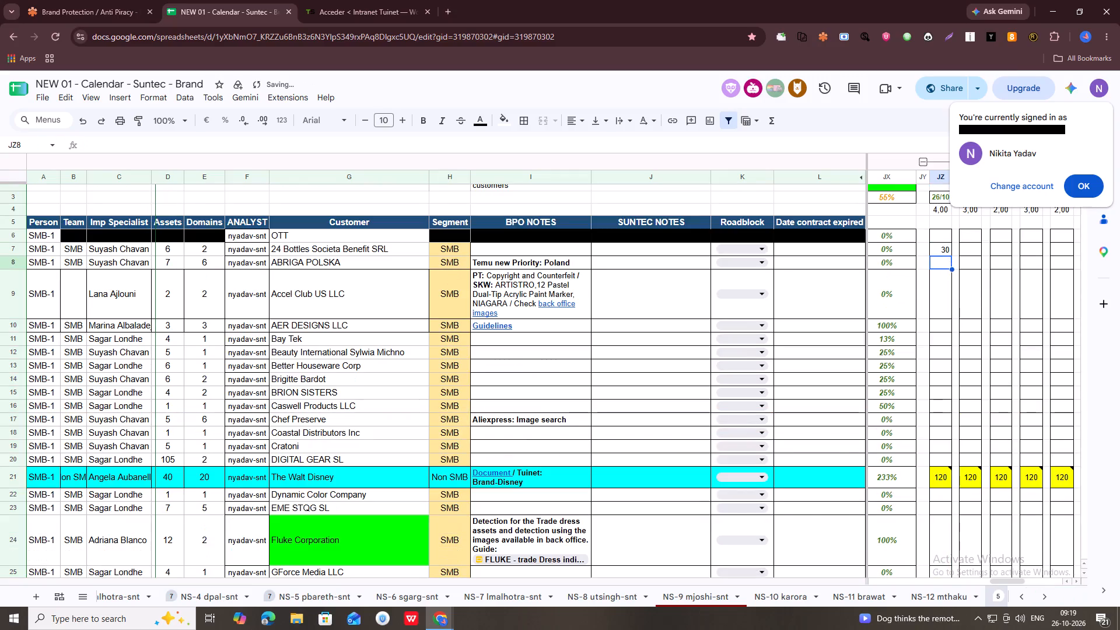
Check the sum of the 26/10 entries from row 7 to row 59 and review the customers scheduled for that day.
{"action": "key", "text": "Up"}
{"action": "key", "text": "ctrl+shift+Down"}
{"action": "key", "text": "ctrl+shift+Down"}
{"action": "key", "text": "ctrl+shift+Down"}
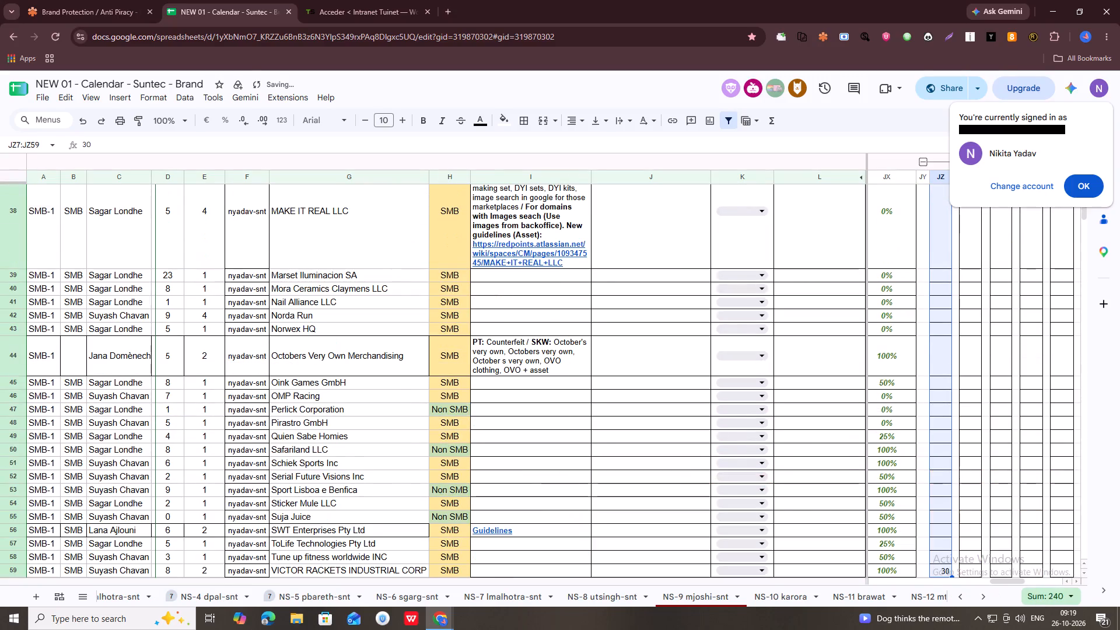
{"action": "scroll", "coordinate": [944, 267], "scroll_direction": "down", "scroll_amount": 3}
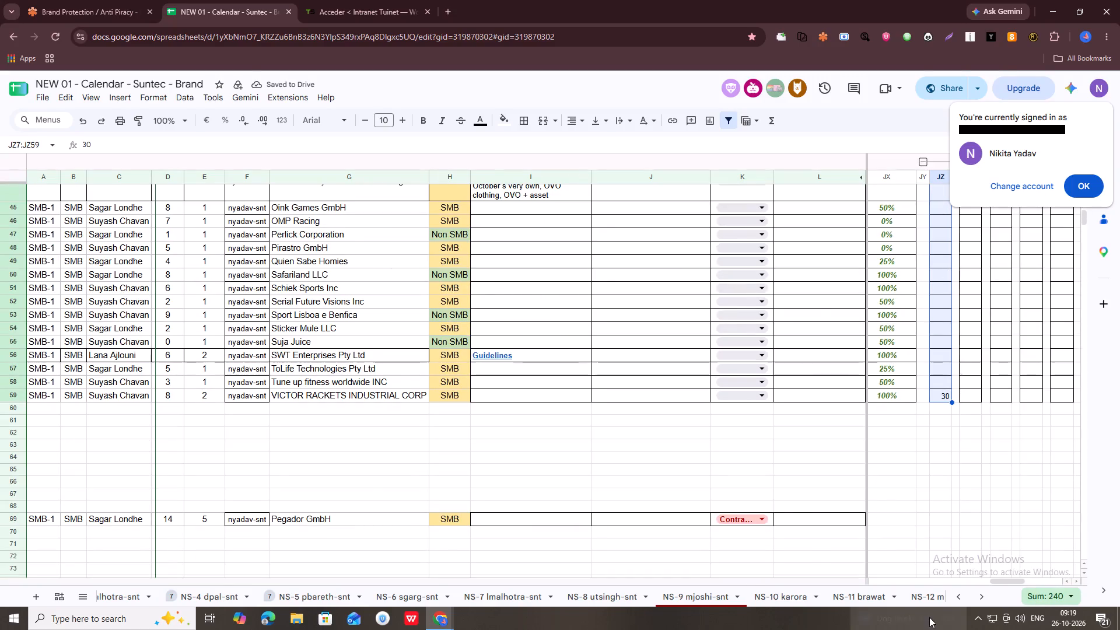
{"action": "scroll", "coordinate": [946, 433], "scroll_direction": "up", "scroll_amount": 7}
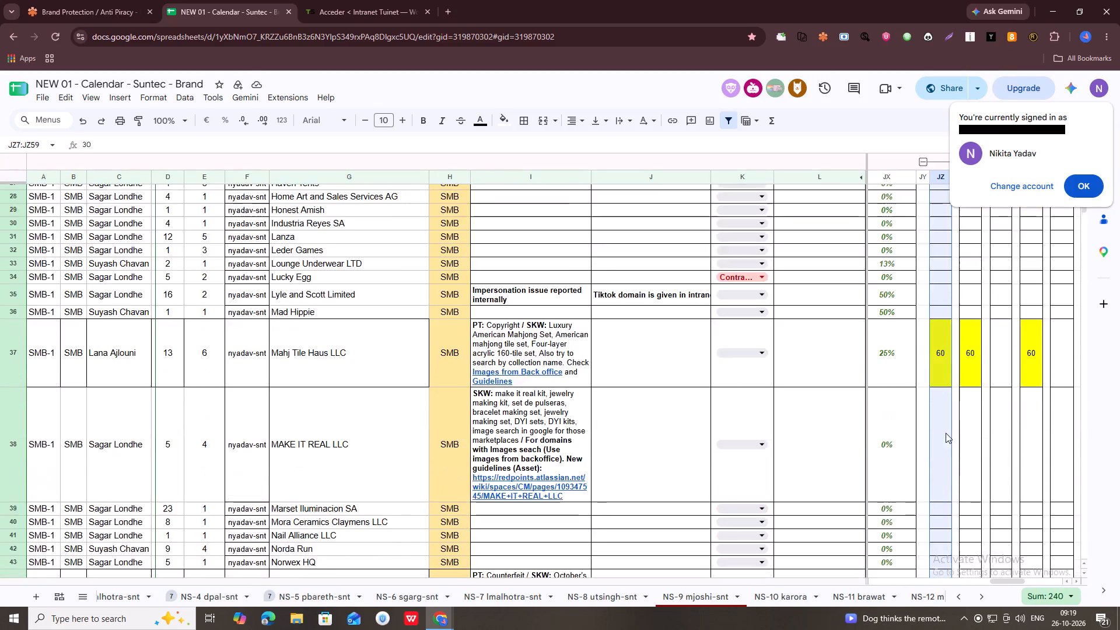
{"action": "scroll", "coordinate": [946, 433], "scroll_direction": "up", "scroll_amount": 6}
{"action": "left_click", "coordinate": [988, 301]}
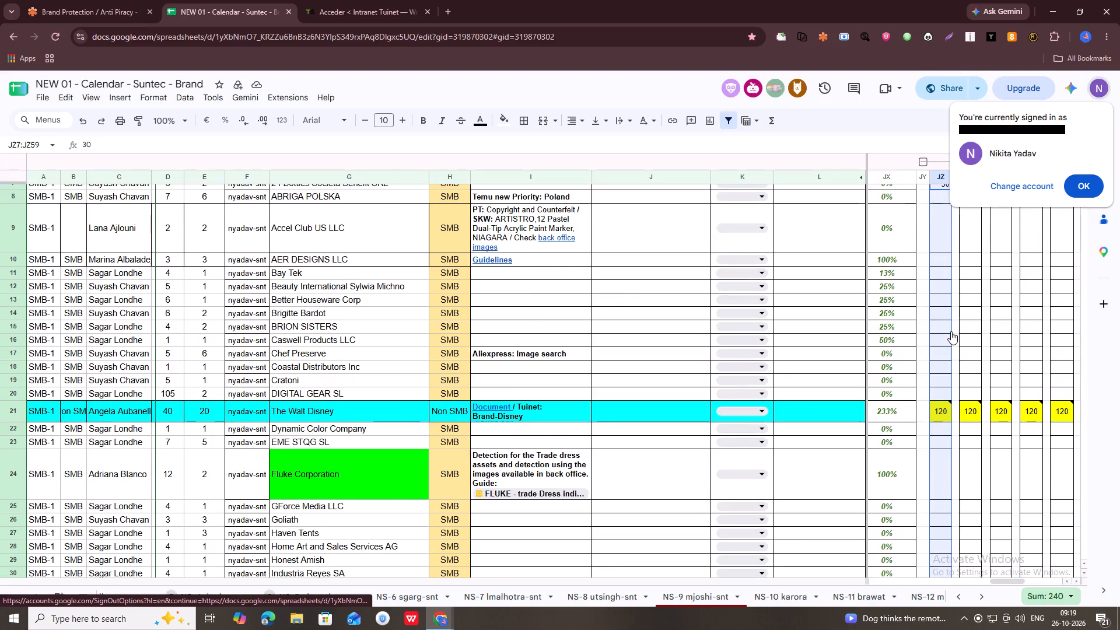
{"action": "scroll", "coordinate": [951, 331], "scroll_direction": "up", "scroll_amount": 3}
{"action": "scroll", "coordinate": [953, 387], "scroll_direction": "down", "scroll_amount": 1}
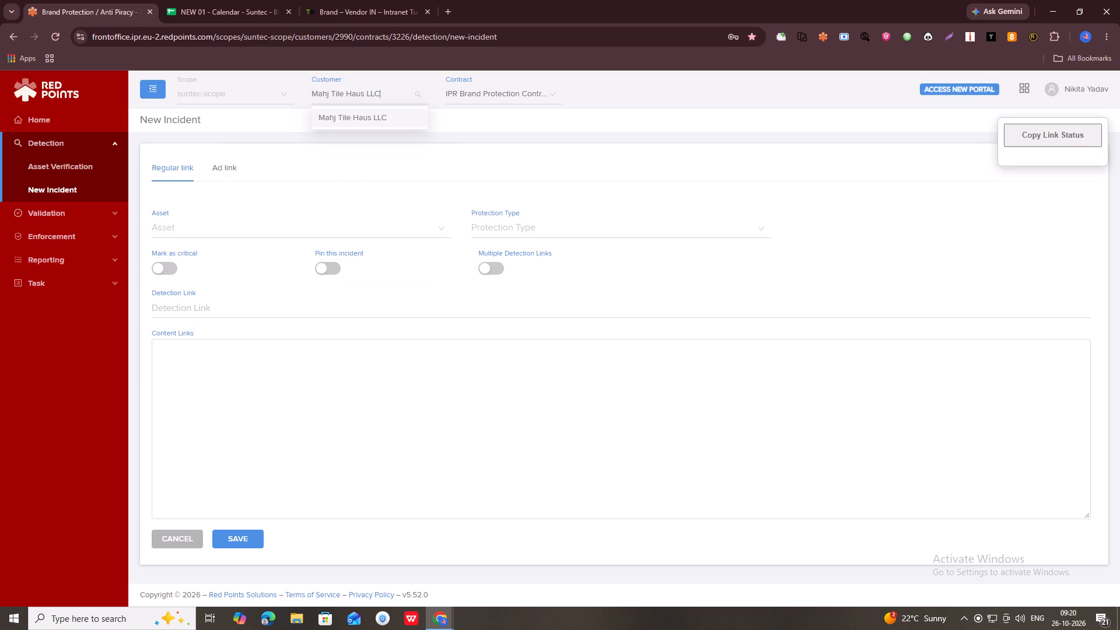
Switch to the Red Points New Incident form and select Mahj Tile Haus LLC as the customer.
{"action": "left_click", "coordinate": [363, 116]}
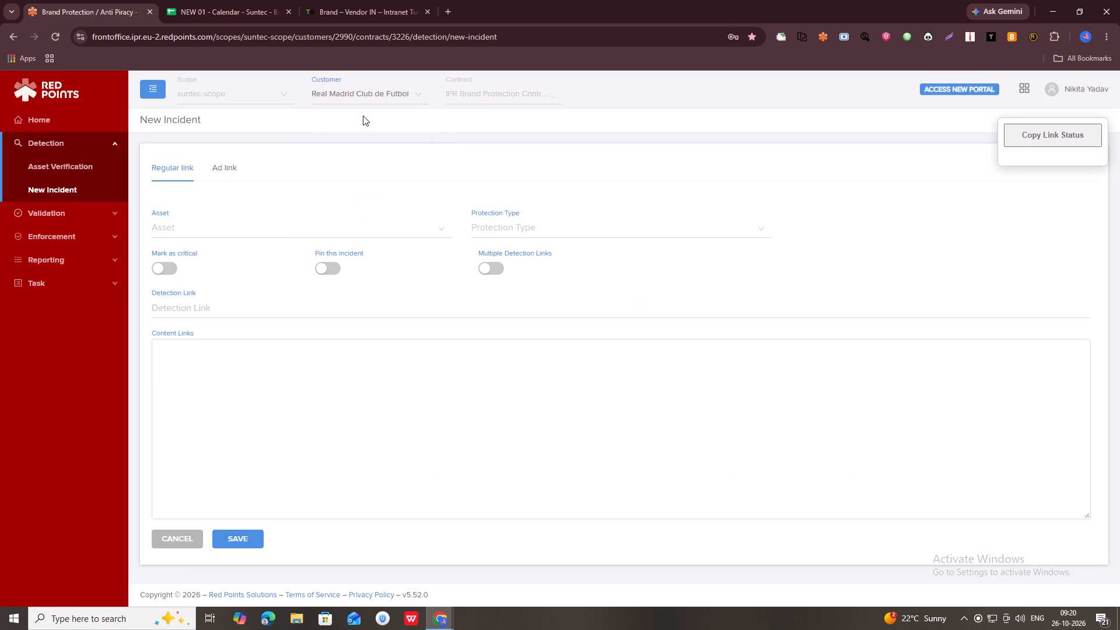
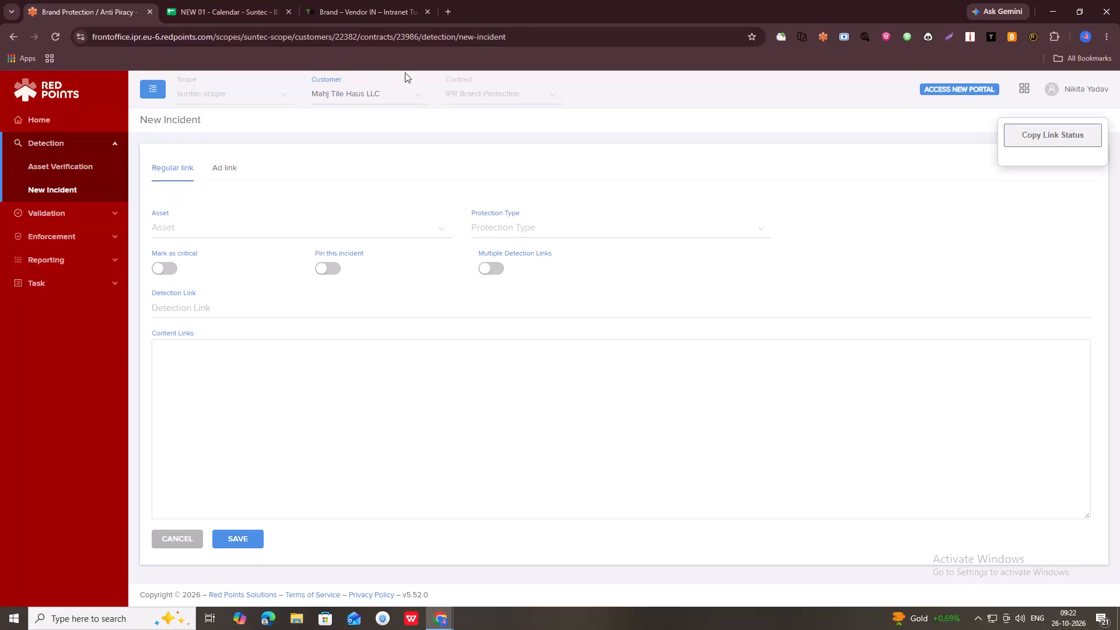
Open the Back Office for Mahj Tile Haus LLC in a separate tab and go to its official images.
{"action": "left_click_drag", "start_coordinate": [1063, 159], "coordinate": [908, 122]}
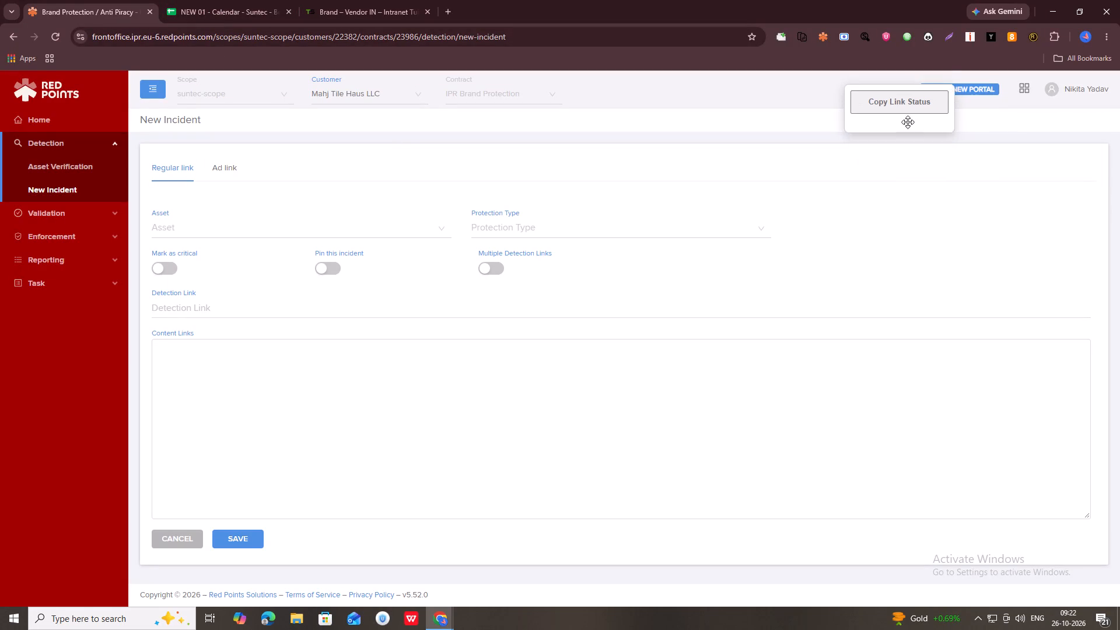
{"action": "left_click_drag", "start_coordinate": [908, 122], "coordinate": [905, 117]}
{"action": "left_click", "coordinate": [1020, 93]}
{"action": "left_click", "coordinate": [1052, 131]}
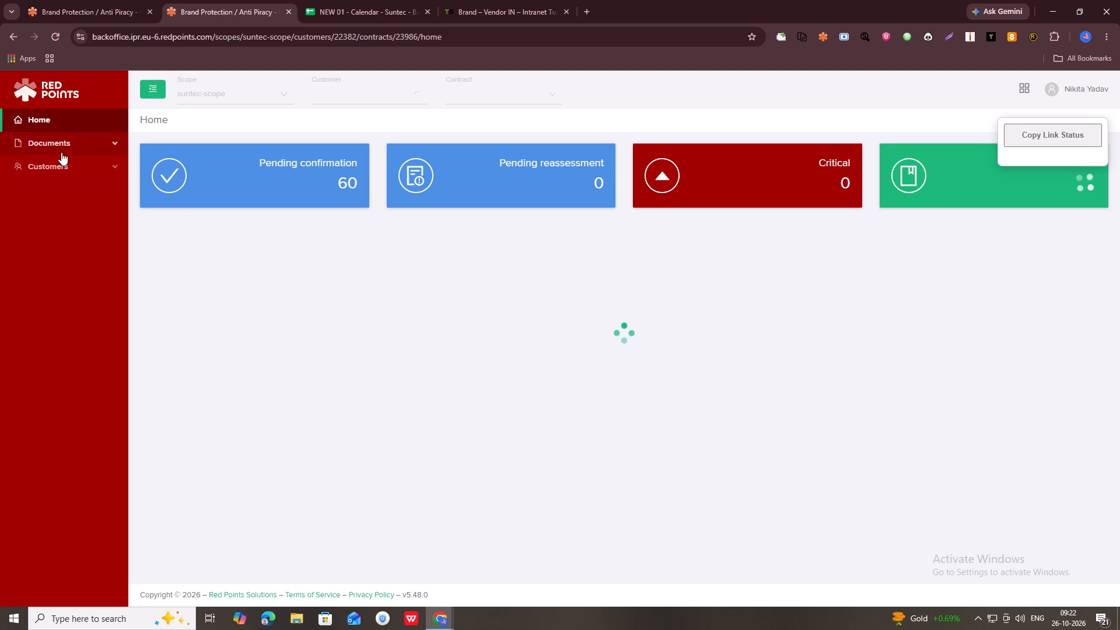
{"action": "left_click", "coordinate": [61, 152]}
{"action": "left_click", "coordinate": [61, 169]}
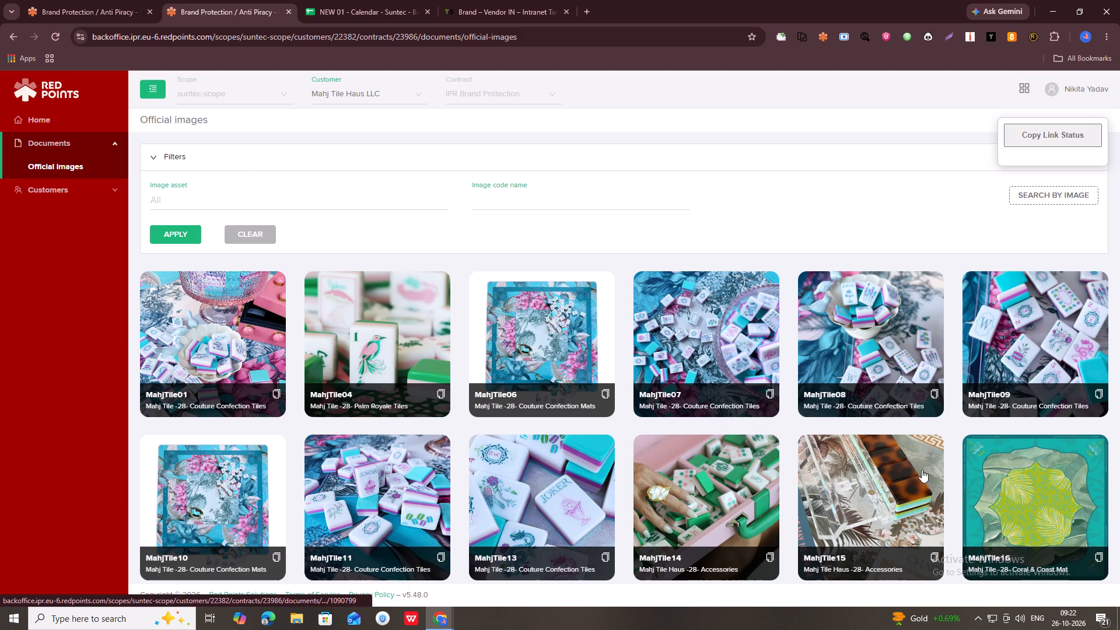
Examine the Mahj Tile Haus LLC official images of tiles, mats and accessories through to the end of the gallery.
{"action": "scroll", "coordinate": [949, 517], "scroll_direction": "down", "scroll_amount": 7}
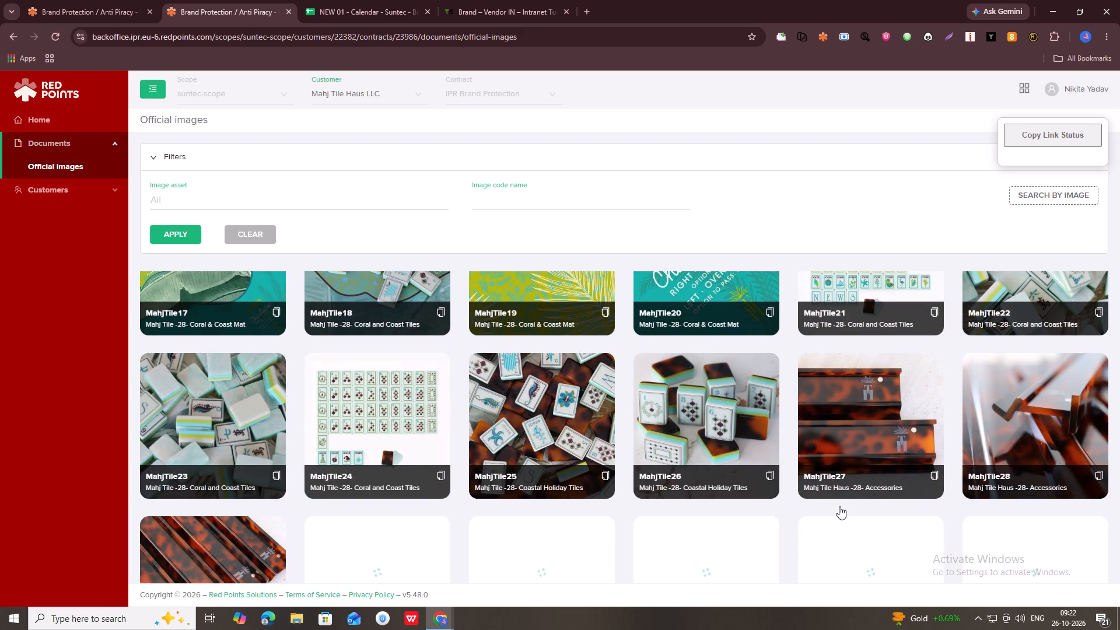
{"action": "scroll", "coordinate": [838, 484], "scroll_direction": "down", "scroll_amount": 6}
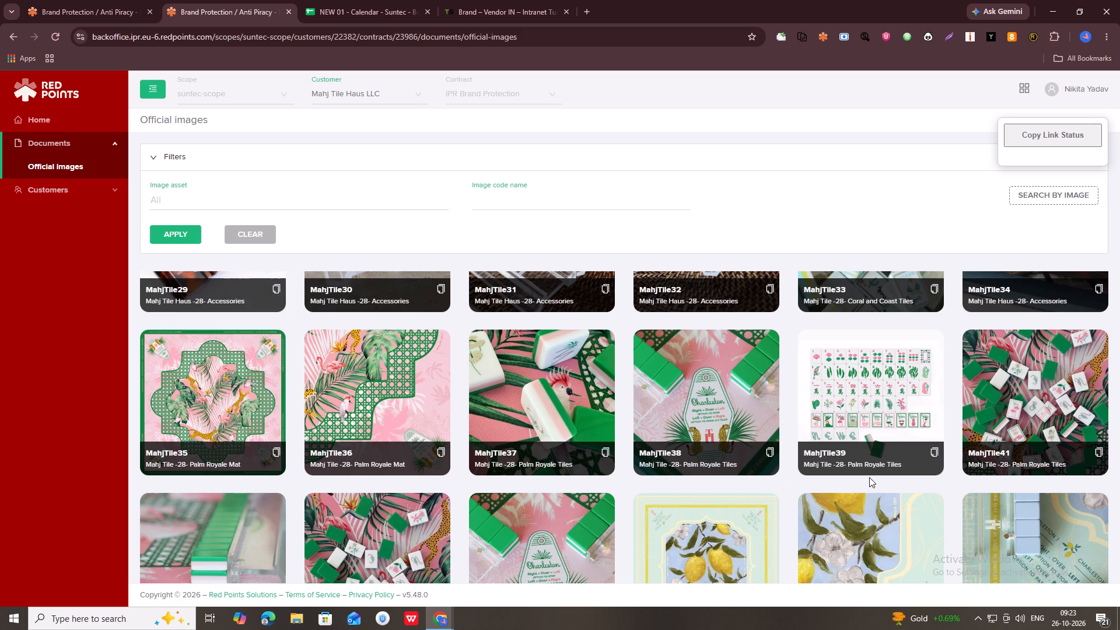
{"action": "scroll", "coordinate": [888, 550], "scroll_direction": "down", "scroll_amount": 7}
{"action": "scroll", "coordinate": [655, 457], "scroll_direction": "down", "scroll_amount": 11}
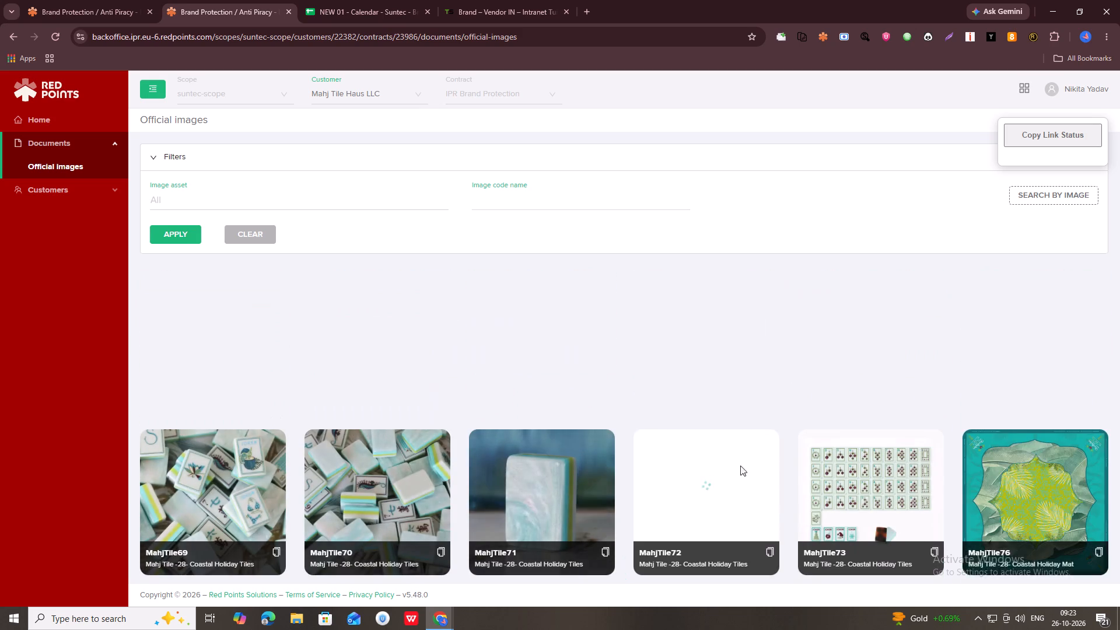
{"action": "scroll", "coordinate": [765, 449], "scroll_direction": "down", "scroll_amount": 7}
{"action": "left_click_drag", "start_coordinate": [1052, 154], "coordinate": [957, 137]}
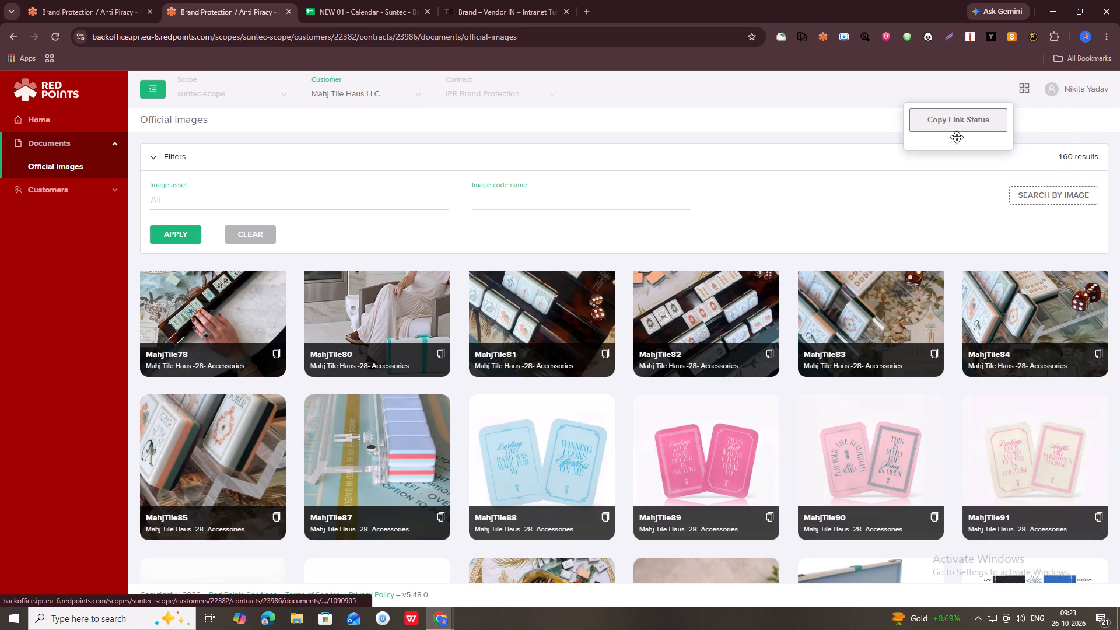
{"action": "left_click_drag", "start_coordinate": [957, 137], "coordinate": [942, 107]}
{"action": "scroll", "coordinate": [894, 453], "scroll_direction": "down", "scroll_amount": 7}
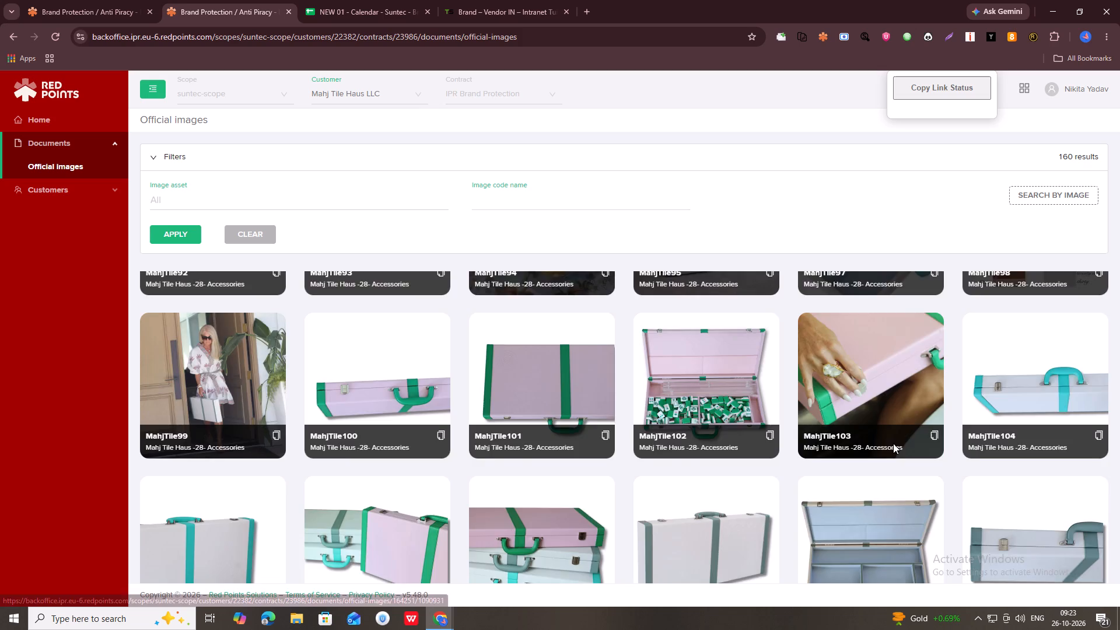
{"action": "scroll", "coordinate": [893, 443], "scroll_direction": "down", "scroll_amount": 15}
{"action": "scroll", "coordinate": [891, 442], "scroll_direction": "down", "scroll_amount": 16}
{"action": "scroll", "coordinate": [793, 375], "scroll_direction": "down", "scroll_amount": 13}
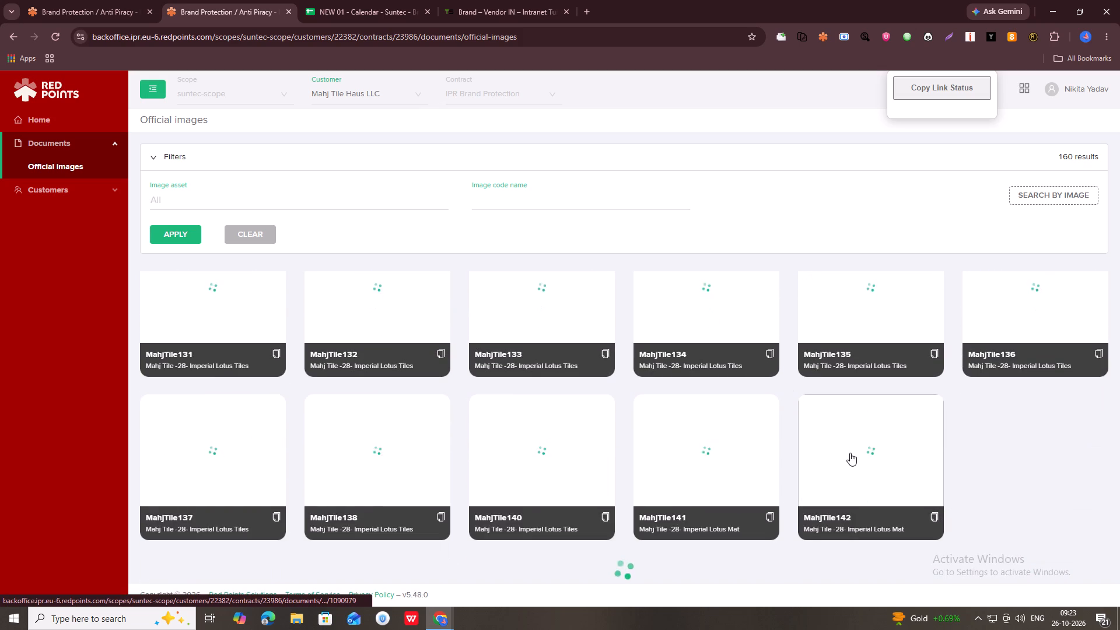
{"action": "scroll", "coordinate": [850, 453], "scroll_direction": "down", "scroll_amount": 20}
{"action": "scroll", "coordinate": [850, 453], "scroll_direction": "down", "scroll_amount": 5}
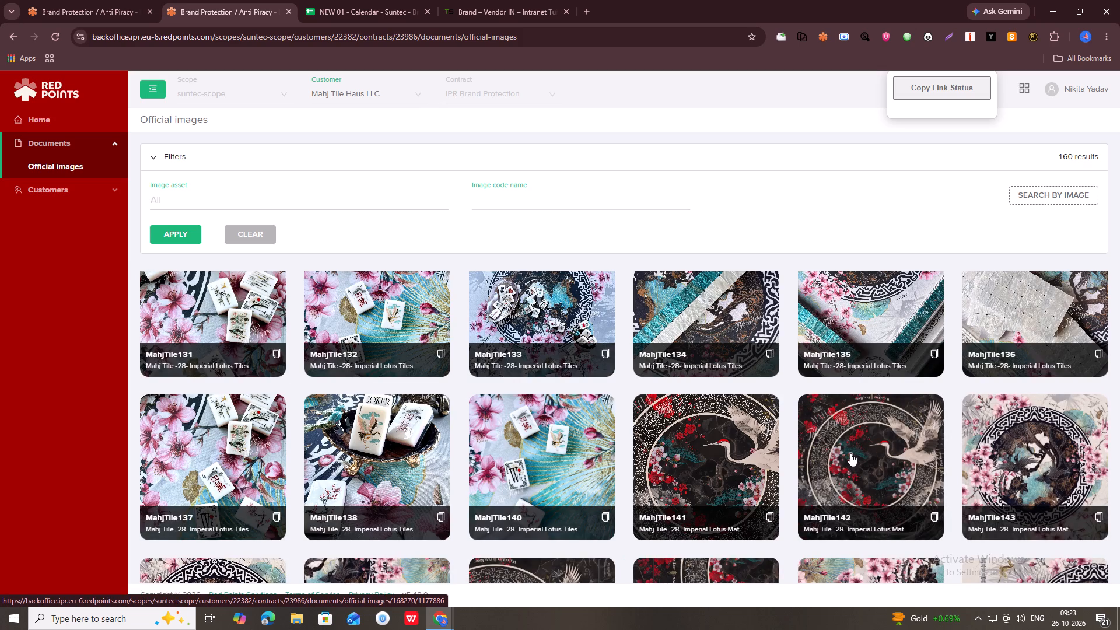
{"action": "scroll", "coordinate": [850, 453], "scroll_direction": "down", "scroll_amount": 7}
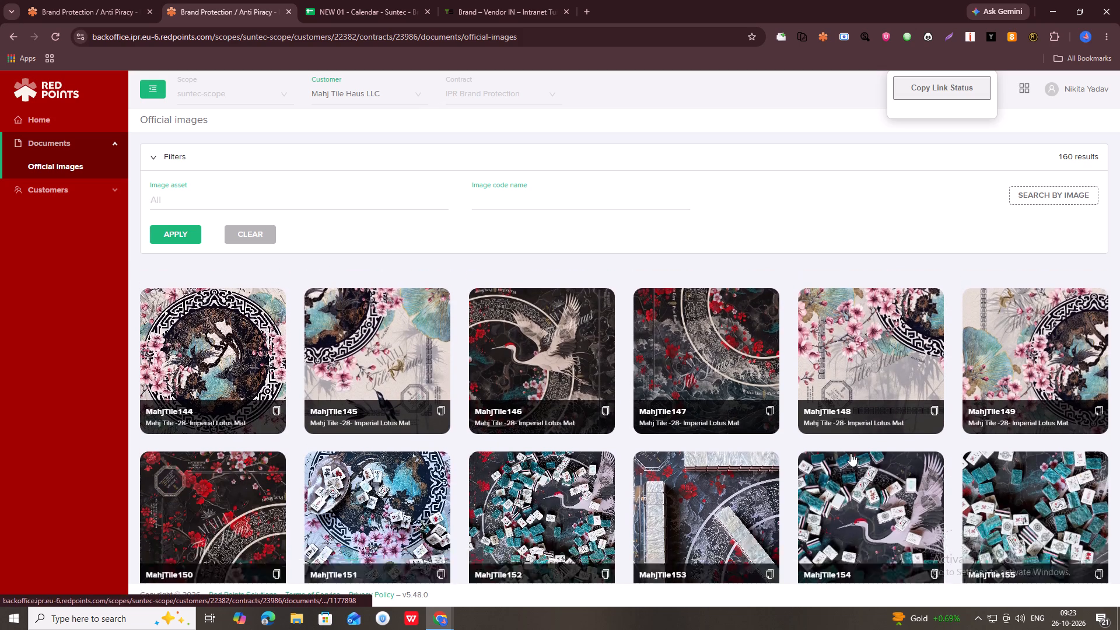
{"action": "scroll", "coordinate": [850, 453], "scroll_direction": "down", "scroll_amount": 2}
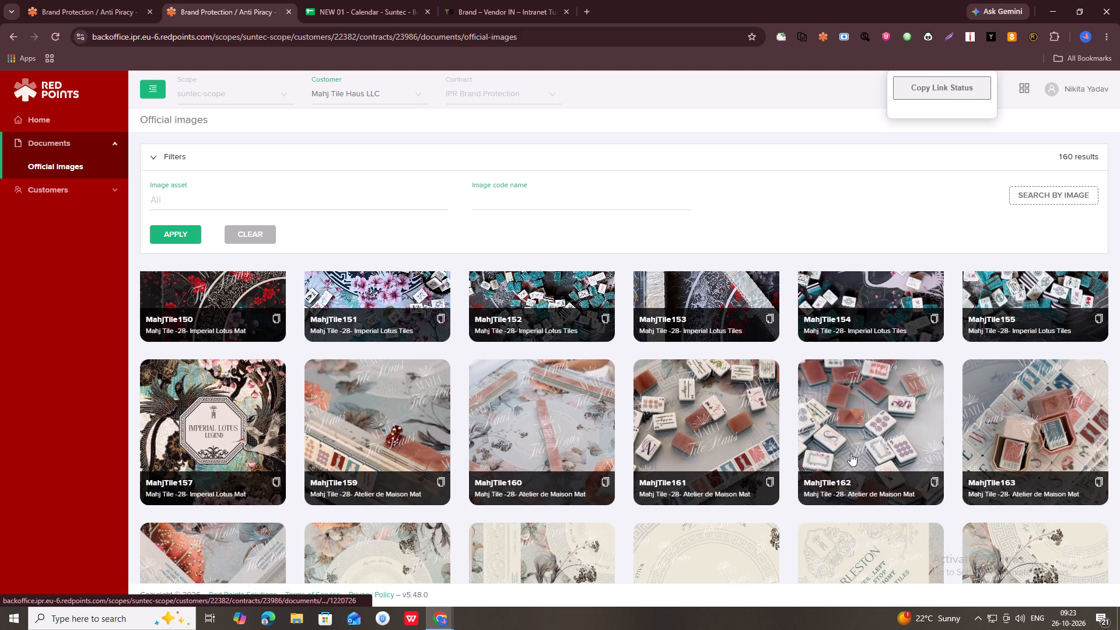
{"action": "scroll", "coordinate": [850, 453], "scroll_direction": "down", "scroll_amount": 7}
{"action": "scroll", "coordinate": [850, 453], "scroll_direction": "up", "scroll_amount": 2}
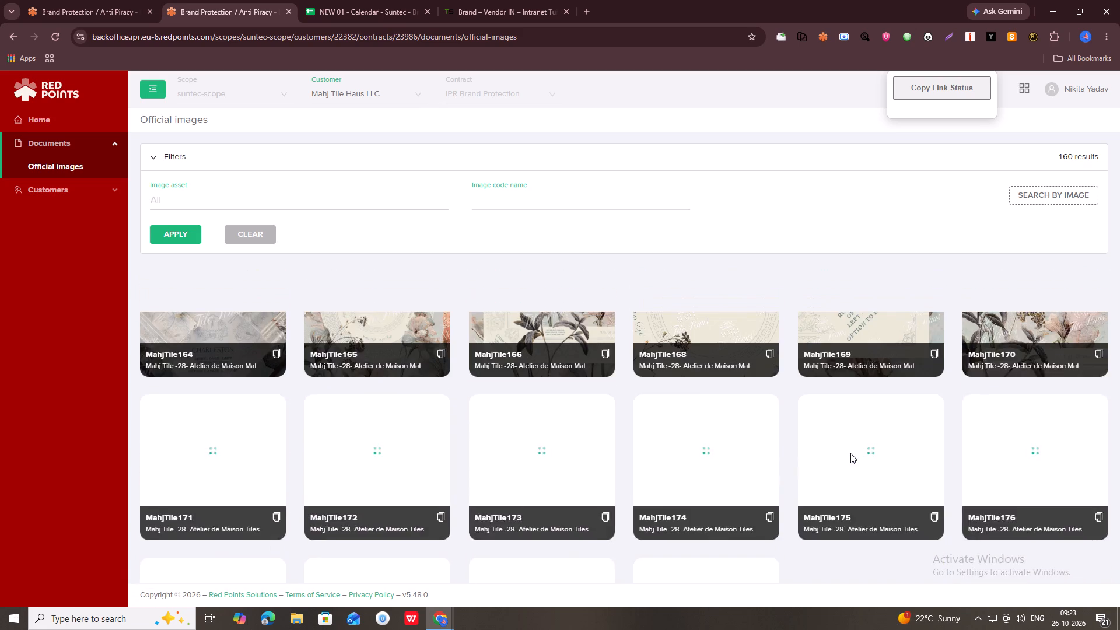
{"action": "scroll", "coordinate": [850, 453], "scroll_direction": "down", "scroll_amount": 2}
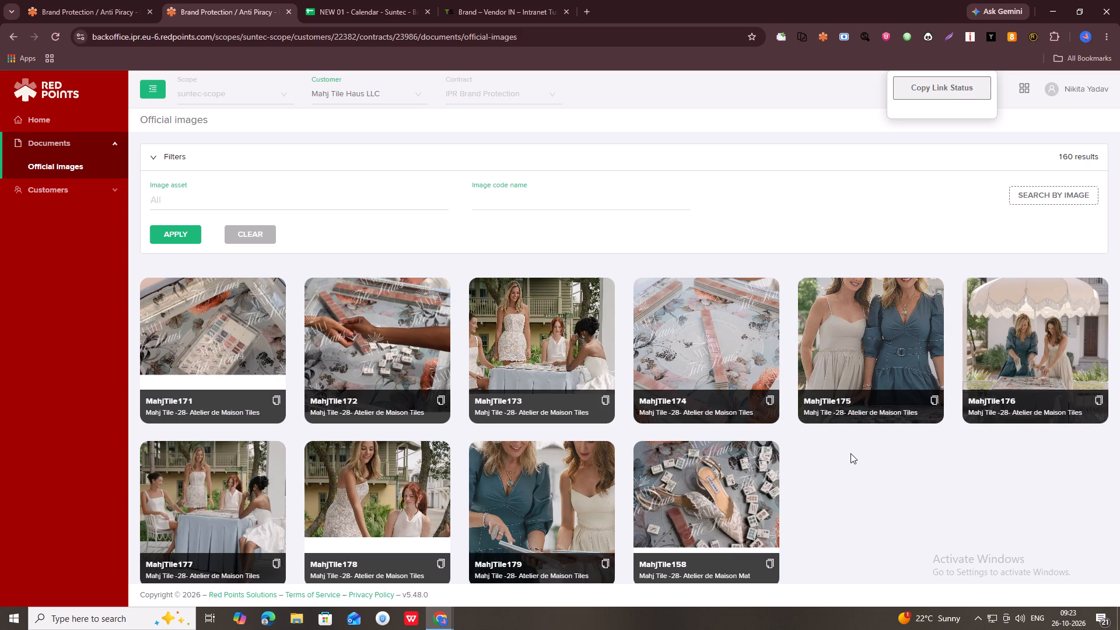
{"action": "scroll", "coordinate": [850, 453], "scroll_direction": "up", "scroll_amount": 1}
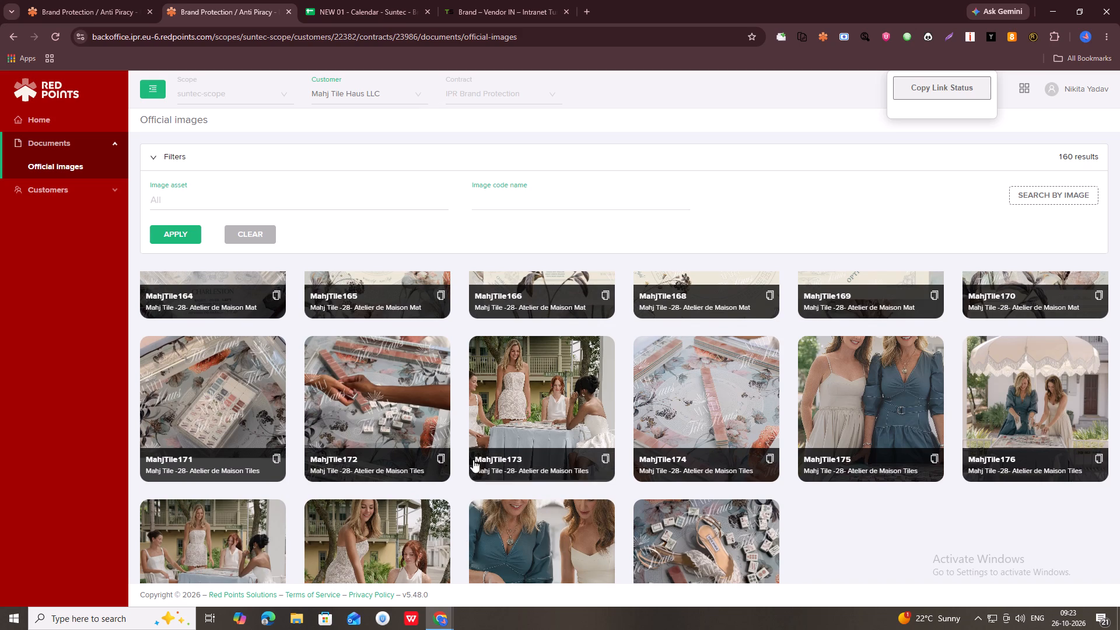
{"action": "left_click_drag", "start_coordinate": [383, 422], "coordinate": [381, 411]}
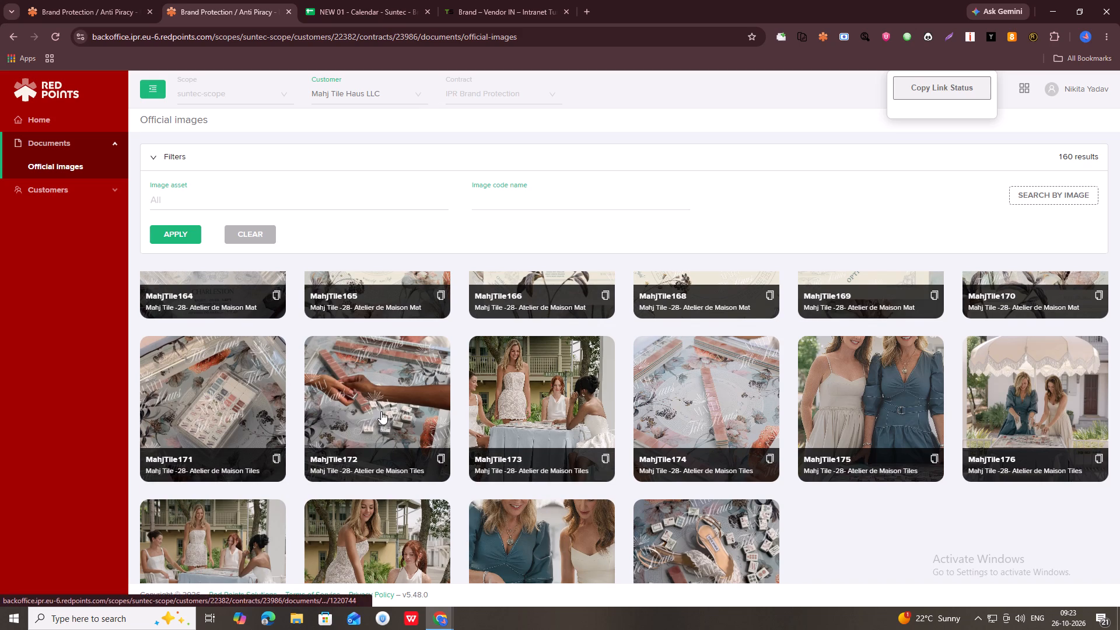
{"action": "left_click_drag", "start_coordinate": [381, 411], "coordinate": [397, 373]}
Switch to the Tuinet Brand records page and filter the October 2026 records by customer Mahj Tile Haus LLC.
{"action": "left_click", "coordinate": [469, 0]}
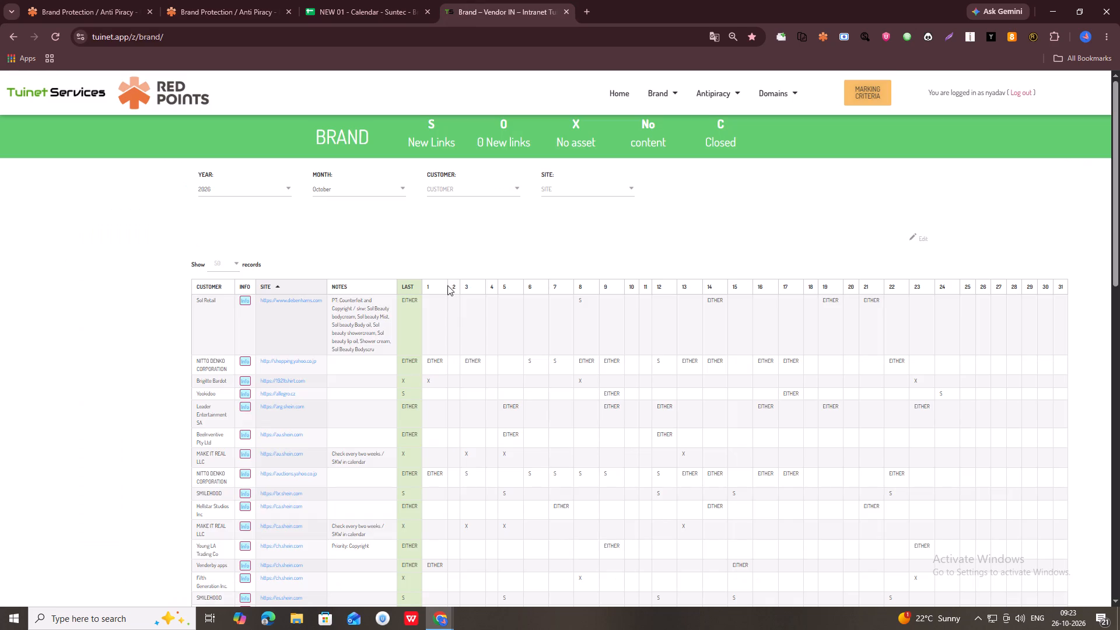
{"action": "left_click", "coordinate": [450, 192]}
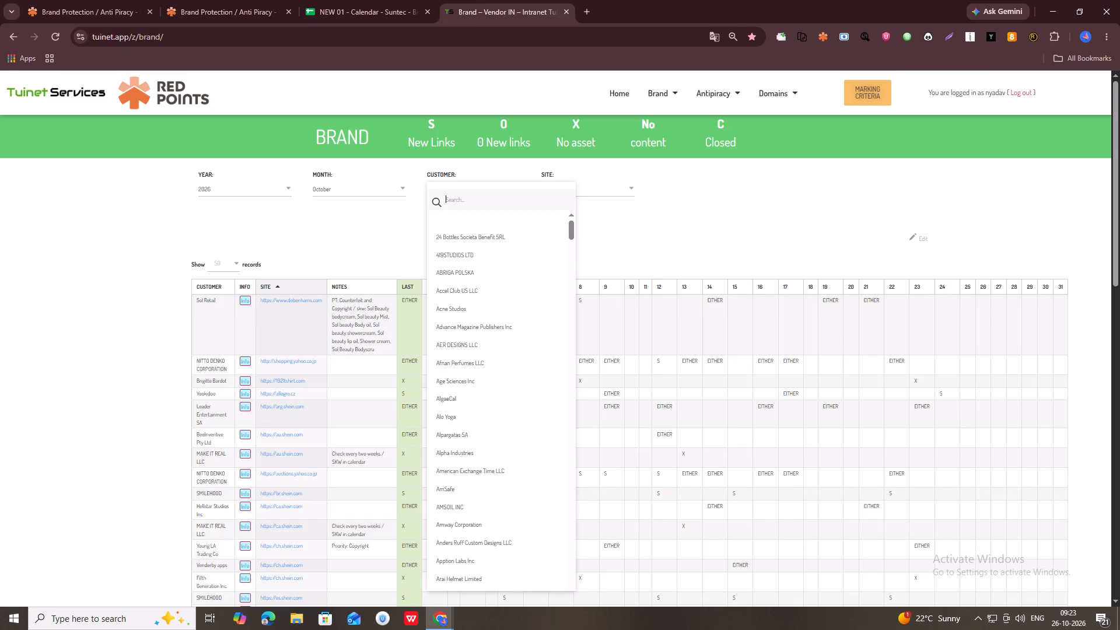
{"action": "key", "text": "ctrl+v"}
{"action": "left_click", "coordinate": [465, 220]}
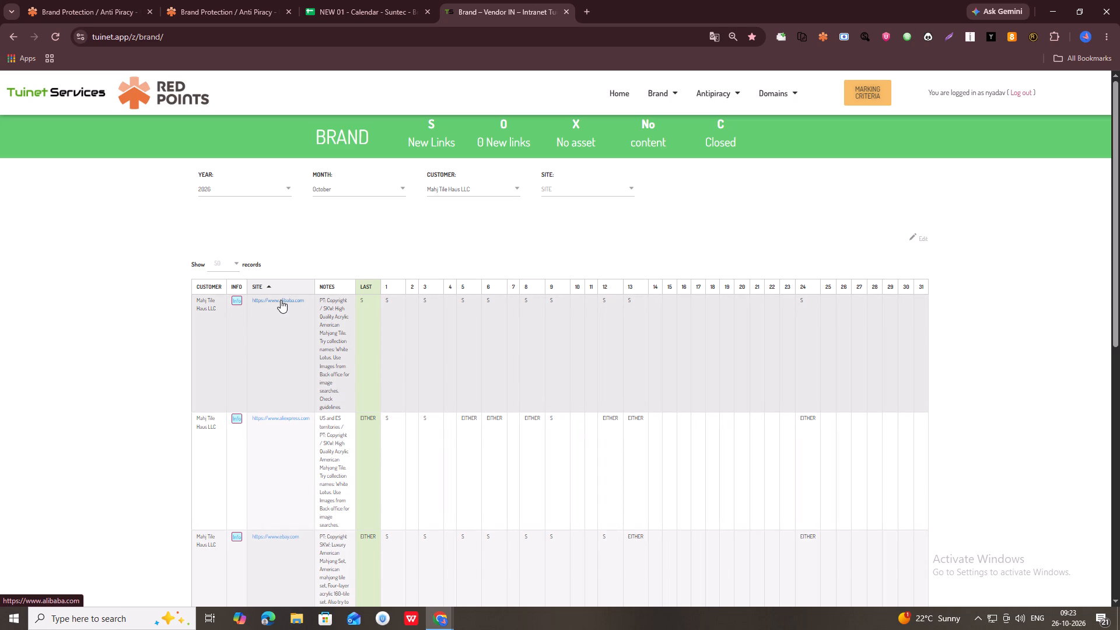
Open the alibaba.com site from the Mahj Tile Haus LLC records in a new tab and switch to it.
{"action": "middle_click", "coordinate": [281, 300]}
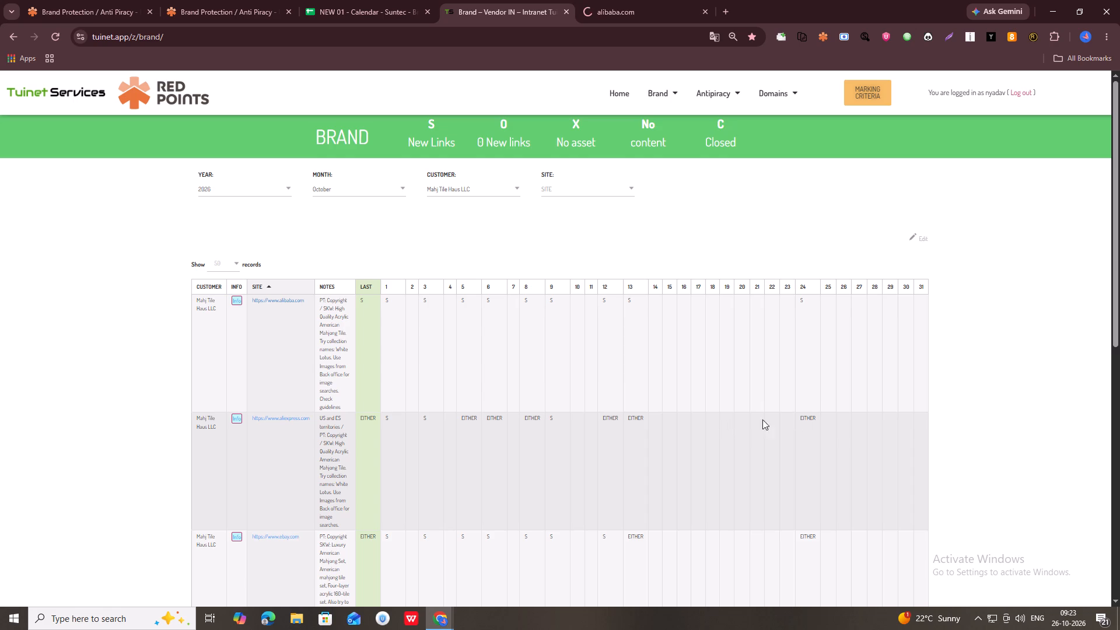
{"action": "scroll", "coordinate": [845, 419], "scroll_direction": "down", "scroll_amount": 7}
{"action": "scroll", "coordinate": [845, 419], "scroll_direction": "up", "scroll_amount": 6}
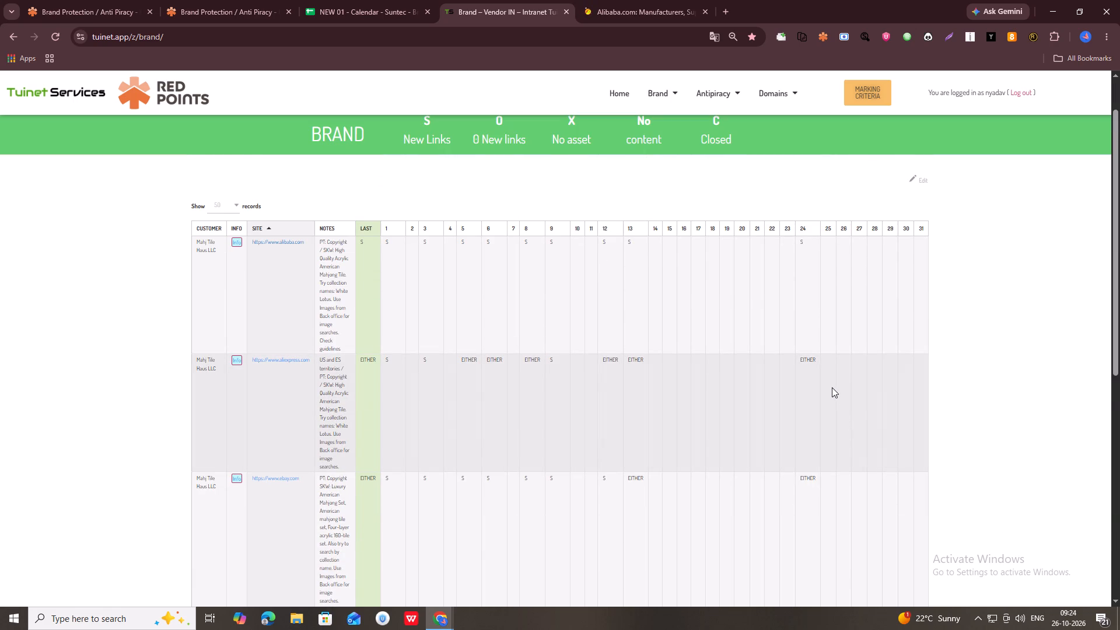
{"action": "left_click", "coordinate": [605, 0]}
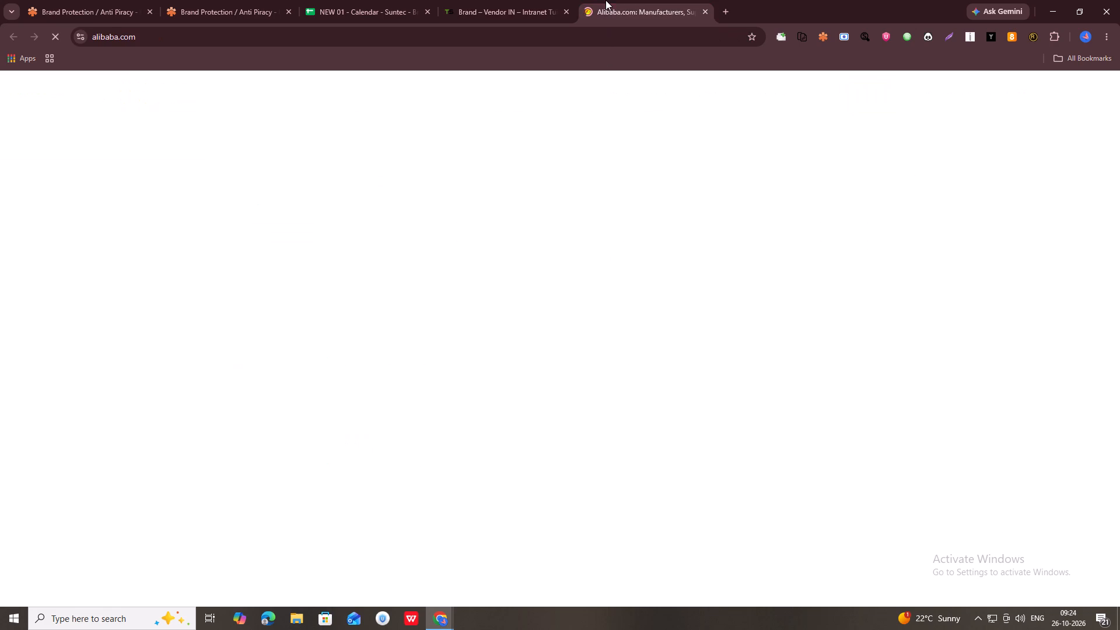